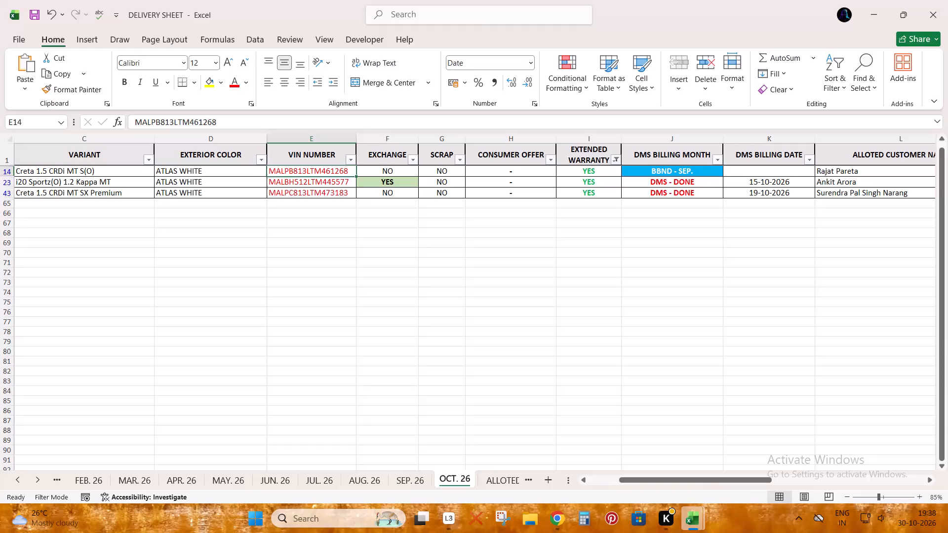
Copy the i20 Sportz(O) VIN from row 23 of the delivery sheet and look it up in Chrome's GDMS Extended Warranty Submit page.
{"action": "left_click", "coordinate": [824, 180]}
{"action": "key", "text": "shift+space"}
{"action": "left_click", "coordinate": [340, 177]}
{"action": "key", "text": "ctrl+c"}
{"action": "left_click", "coordinate": [345, 178]}
{"action": "key", "text": "ctrl+c"}
{"action": "key", "text": "alt+Tab"}
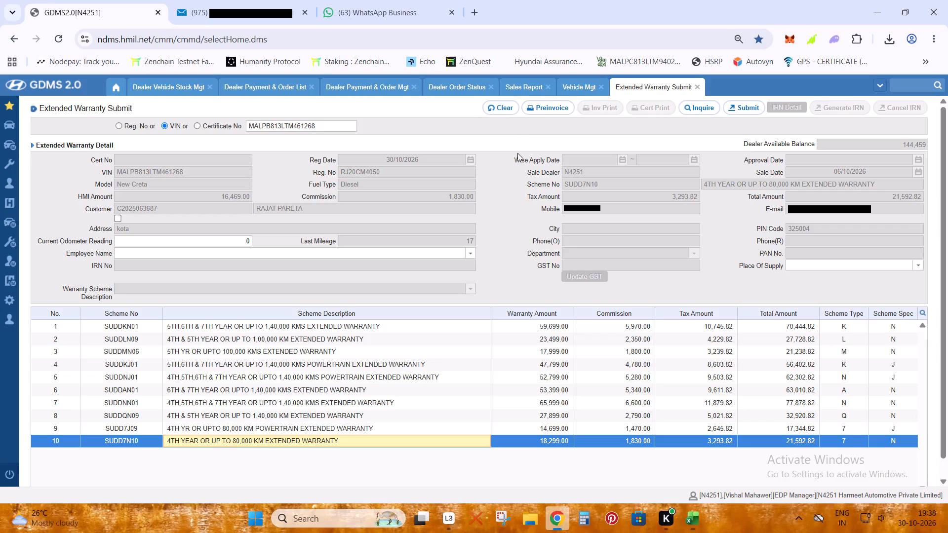
{"action": "left_click", "coordinate": [353, 124]}
{"action": "key", "text": "ctrl+v"}
{"action": "key", "text": "Return"}
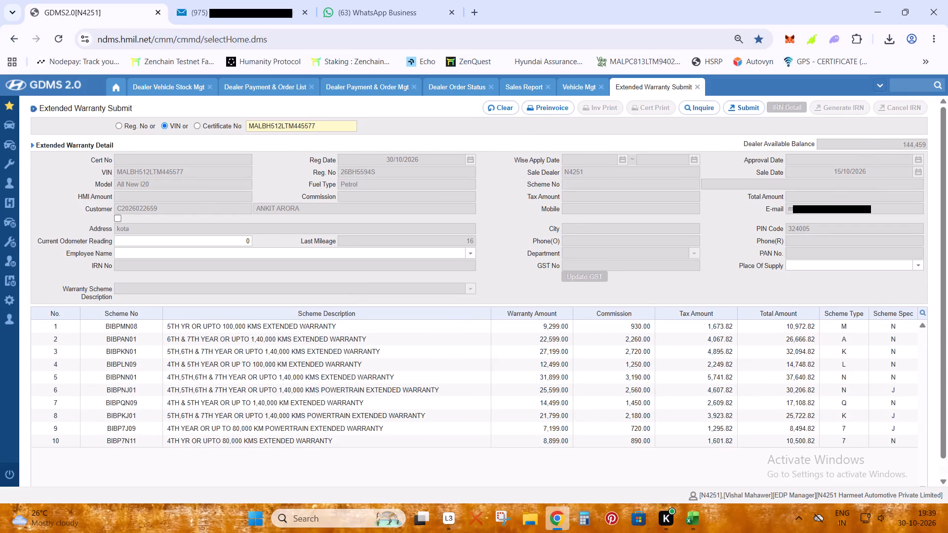
Select extended warranty scheme BIBP7N11, 4TH YR OR UPTO 80,000 KMS, for the i20.
{"action": "left_click", "coordinate": [262, 440]}
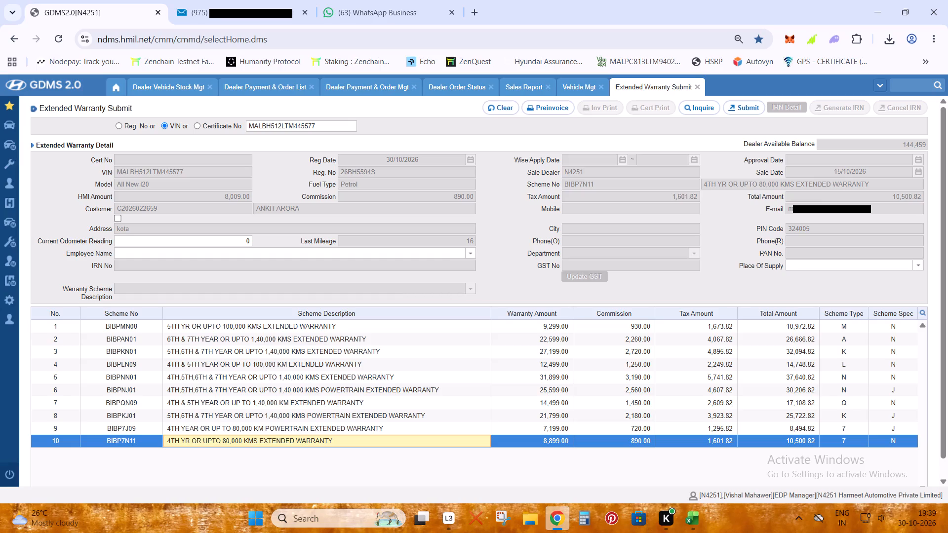
{"action": "left_click", "coordinate": [237, 443]}
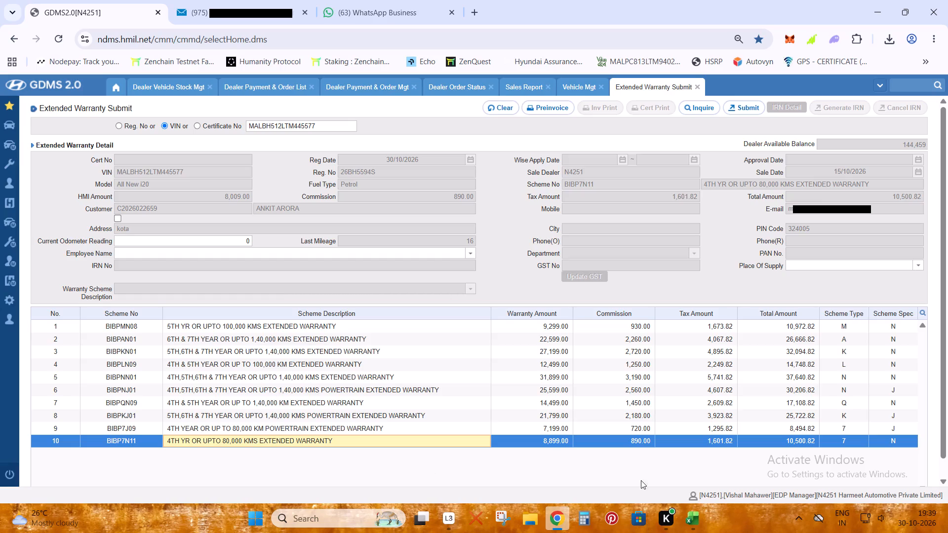
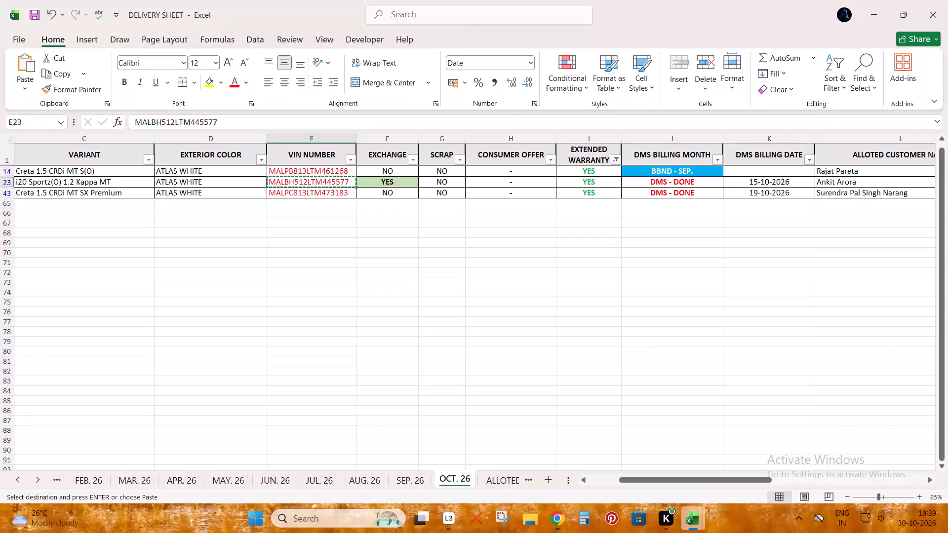
Copy the Creta 1.5 CRDi MT S(O) VIN from row 14 of the delivery sheet and look it up in Chrome's GDMS Extended Warranty Submit page.
{"action": "left_click", "coordinate": [316, 169]}
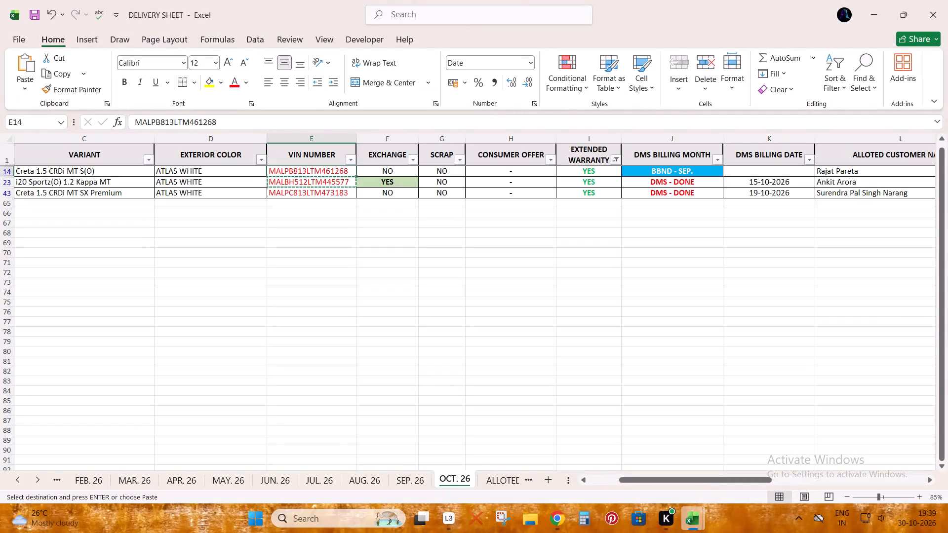
{"action": "key", "text": "ctrl+c"}
{"action": "key", "text": "alt+Tab"}
{"action": "left_click", "coordinate": [346, 127]}
{"action": "key", "text": "ctrl+v"}
{"action": "key", "text": "Return"}
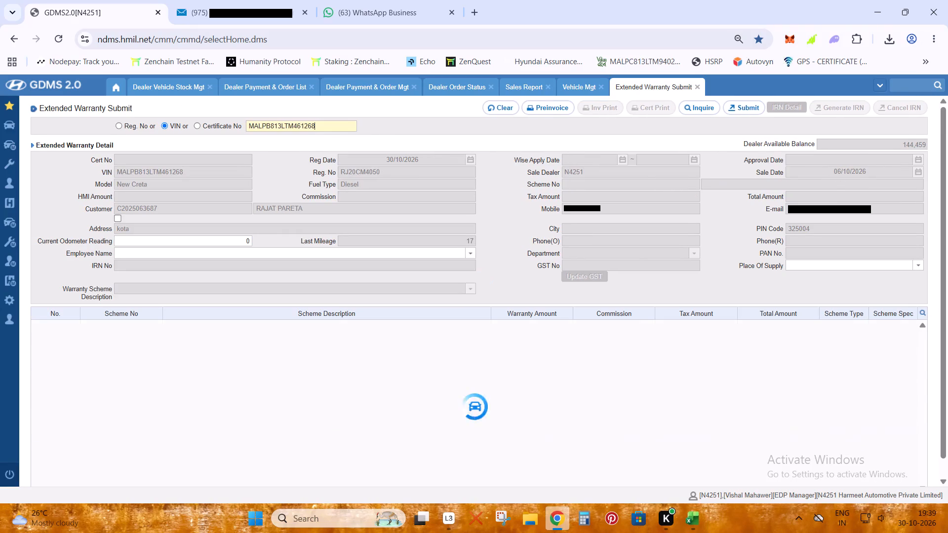
Select extended warranty scheme SUDD7N10, 4TH YEAR OR UP TO 80,000 KM EXTENDED WARRANTY, for the Creta.
{"action": "left_click", "coordinate": [278, 448]}
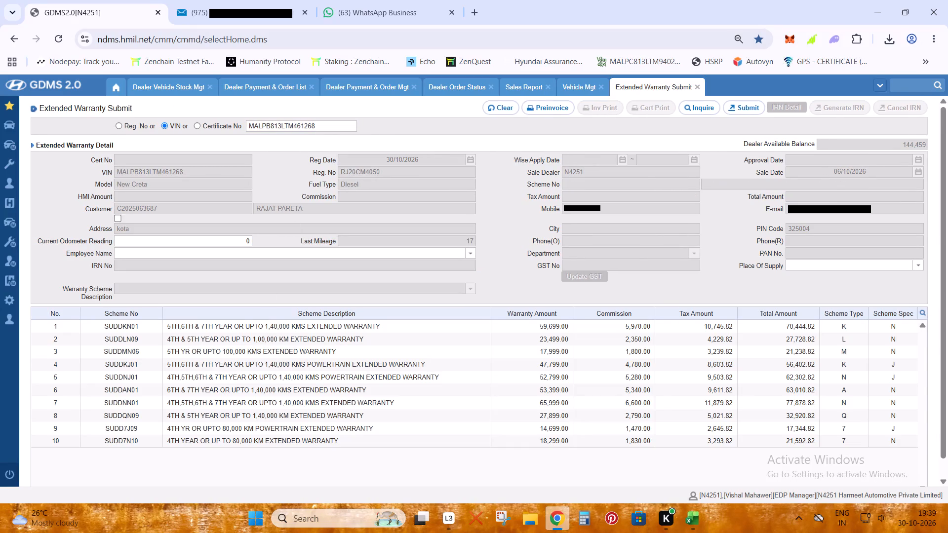
{"action": "left_click", "coordinate": [275, 438]}
{"action": "left_click", "coordinate": [272, 440]}
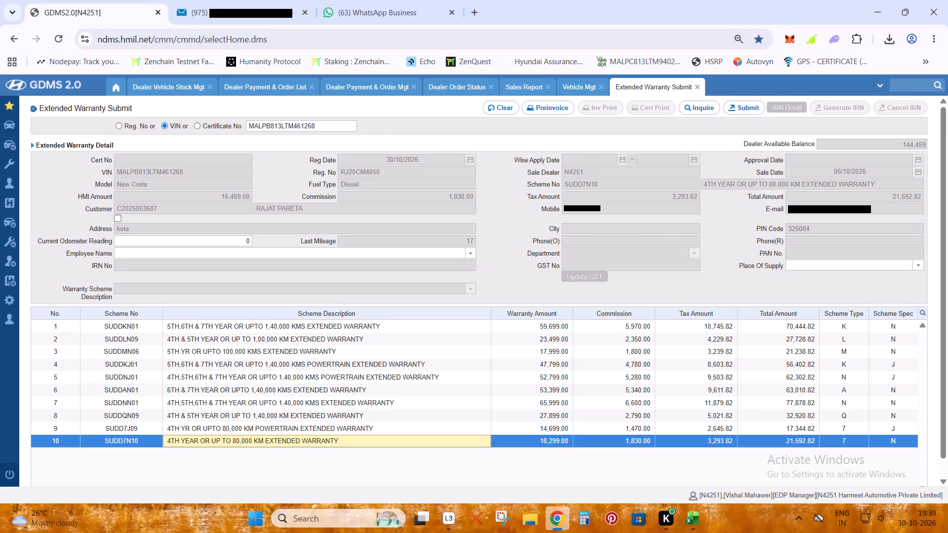
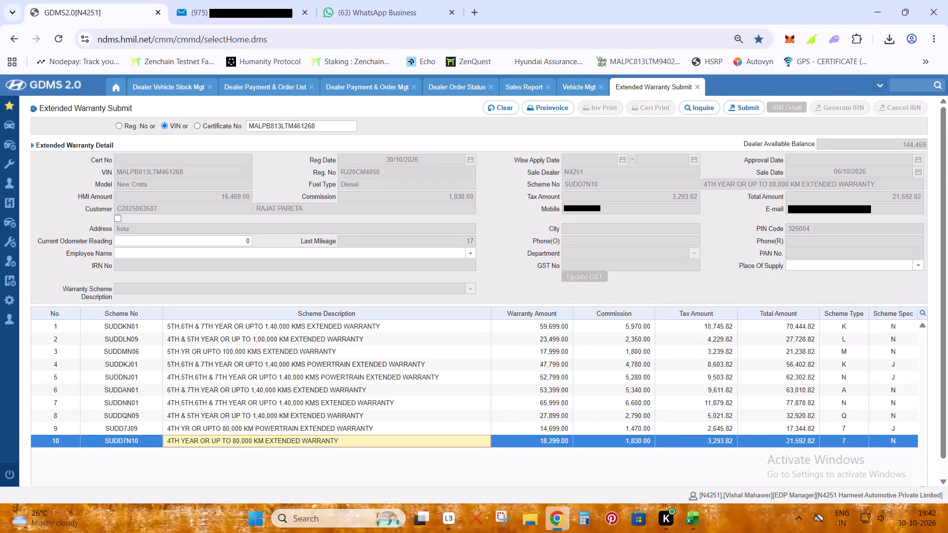
Rerun the Extended Warranty Submit lookup in Chrome for the Creta 1.5 CRDi MT S(O) VIN, checking against row 14 of the Excel delivery sheet.
{"action": "key", "text": "alt+Tab"}
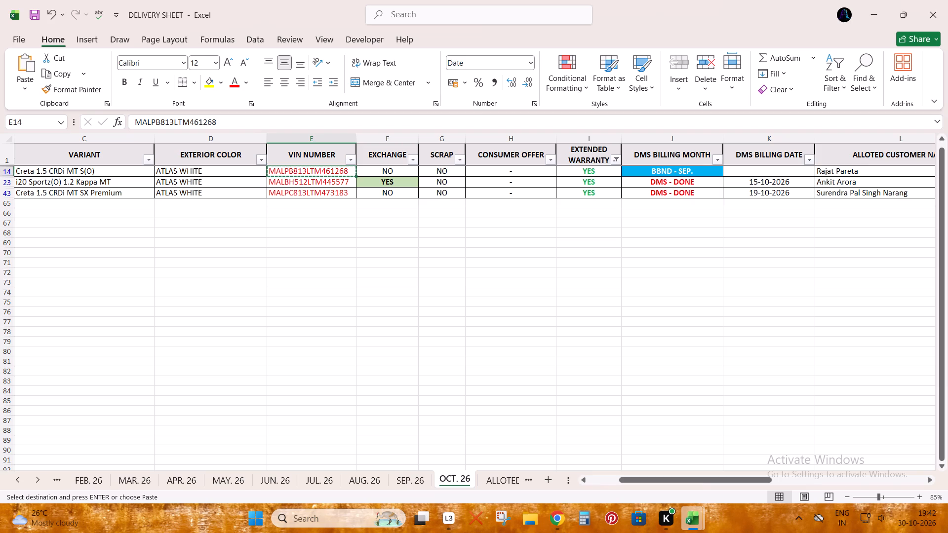
{"action": "key", "text": "alt+Tab"}
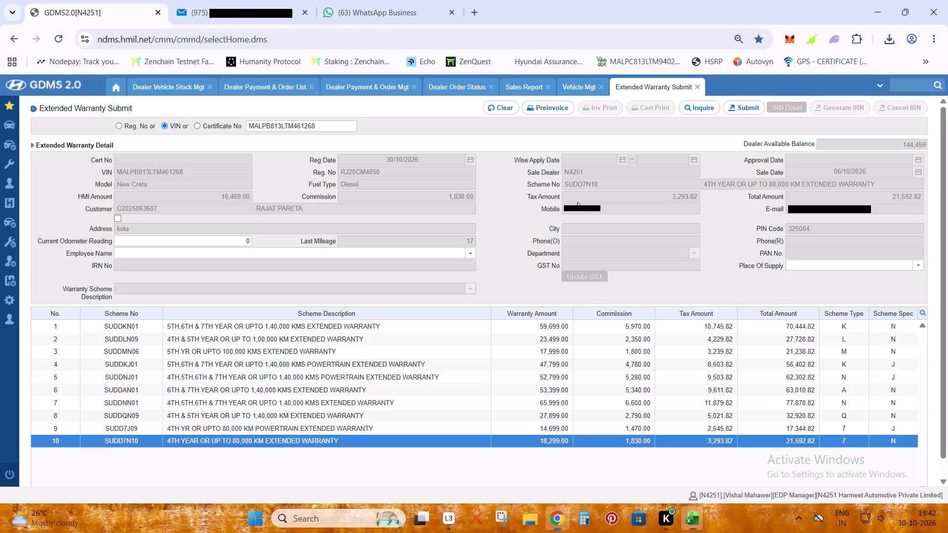
{"action": "left_click", "coordinate": [323, 127]}
{"action": "key", "text": "ctrl+v"}
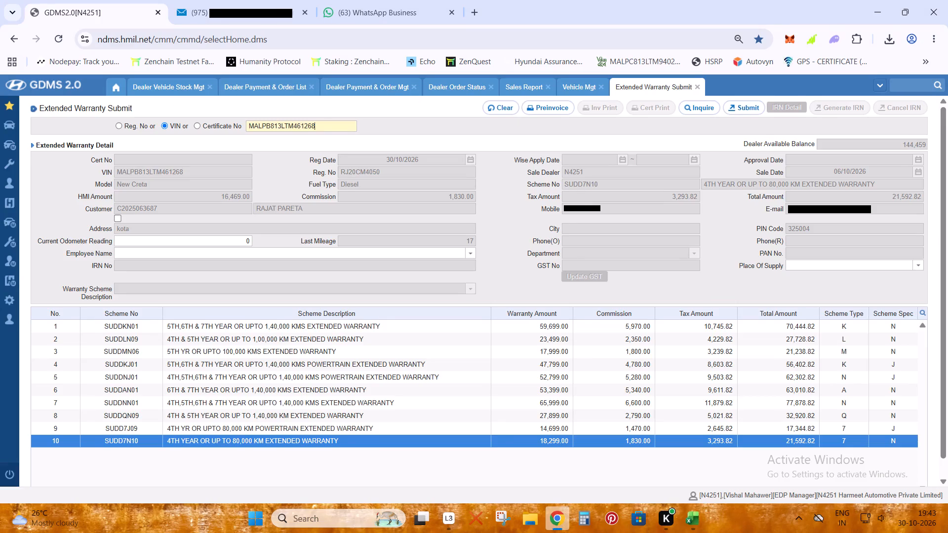
{"action": "key", "text": "Return"}
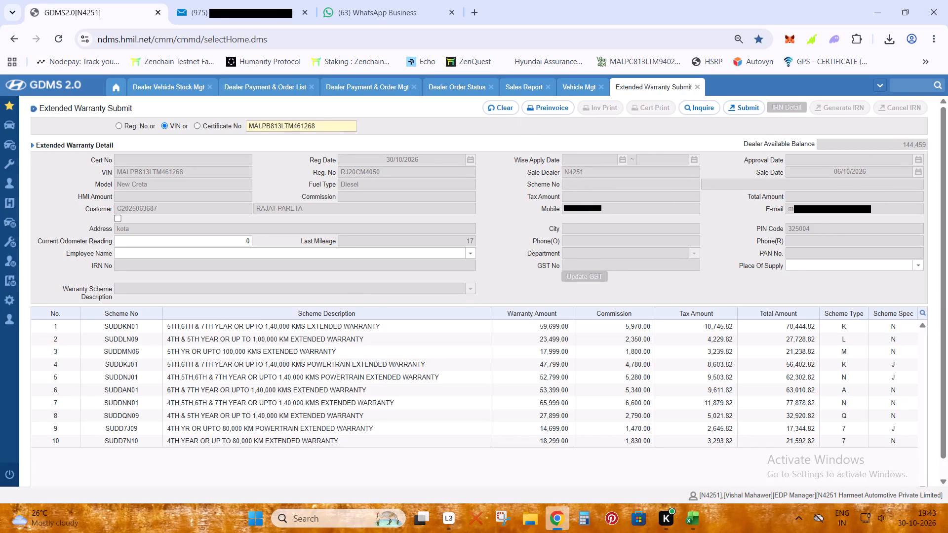
{"action": "key", "text": "alt+Tab"}
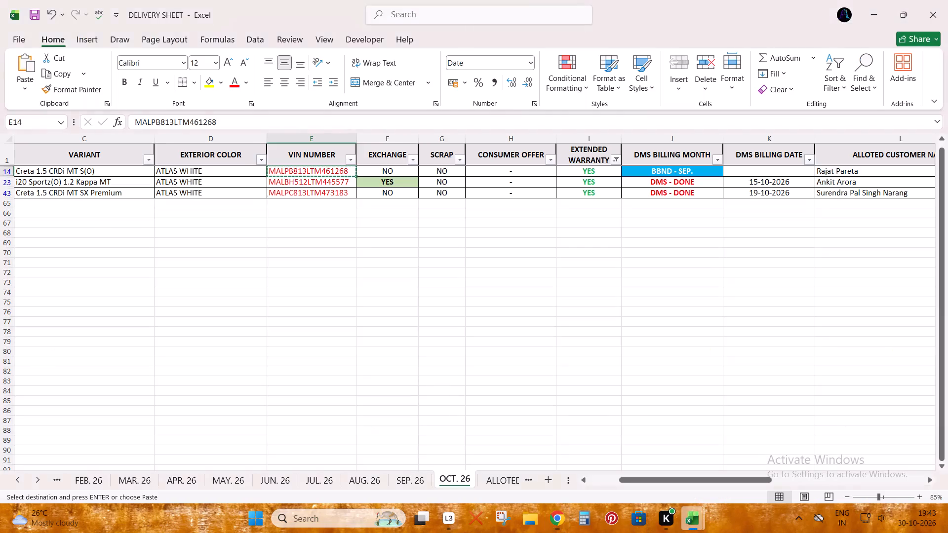
{"action": "key", "text": "alt+Tab"}
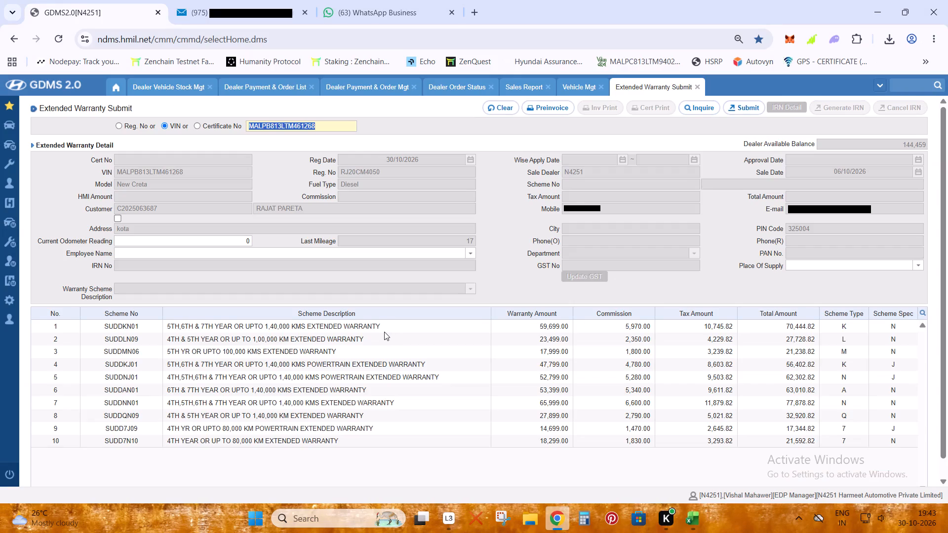
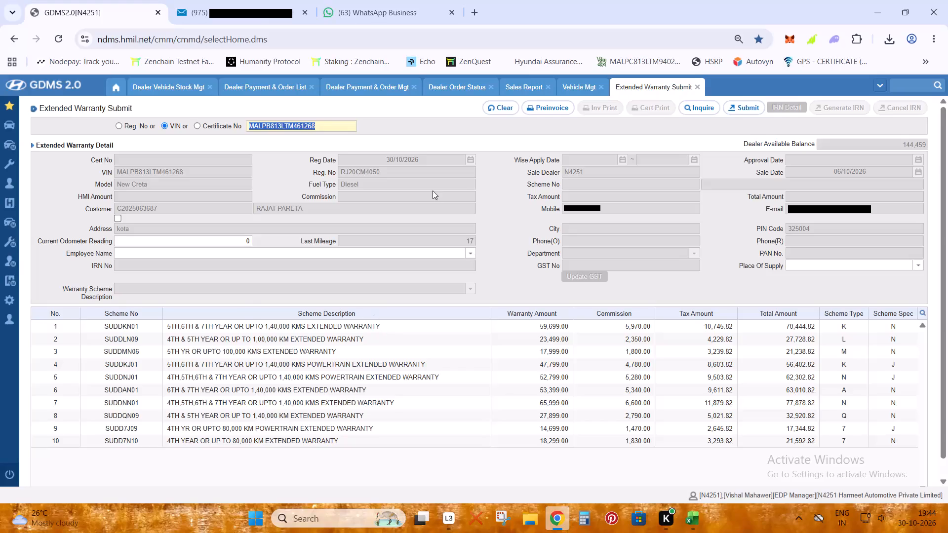
Look up the Creta 1.5 CRDi MT S(O) VIN from row 14 of the delivery sheet again.
{"action": "key", "text": "alt+Tab"}
{"action": "key", "text": "alt+Tab"}
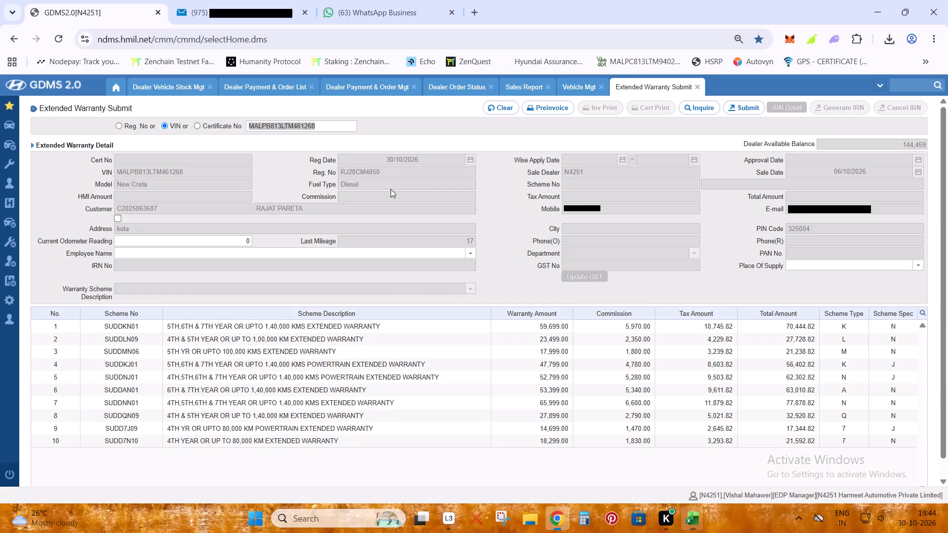
{"action": "key", "text": "ctrl+v"}
{"action": "key", "text": "Return"}
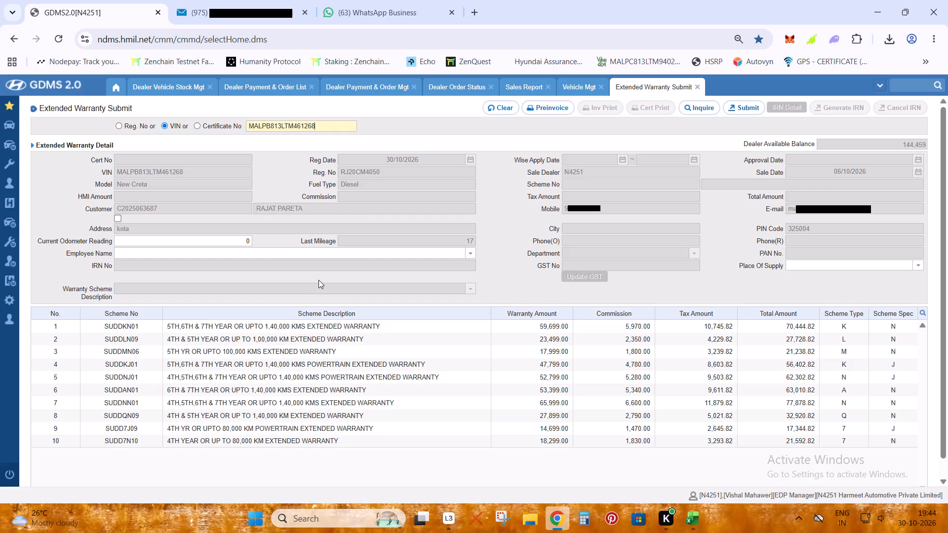
Select scheme SUDD7N10, the 4th year or up to 80,000 km extended warranty, for the Creta S(O).
{"action": "left_click", "coordinate": [285, 441]}
{"action": "left_click", "coordinate": [285, 441]}
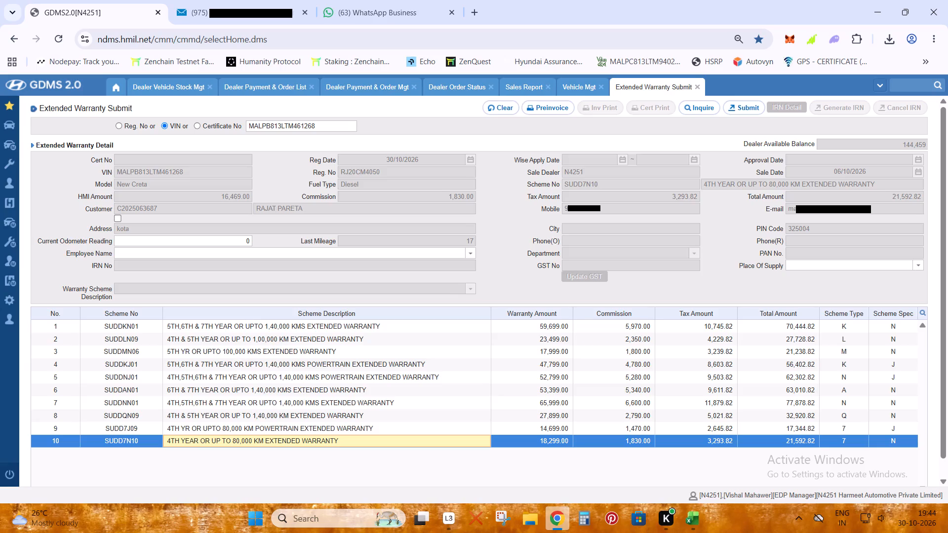
{"action": "left_click", "coordinate": [286, 443]}
{"action": "left_click", "coordinate": [792, 437]}
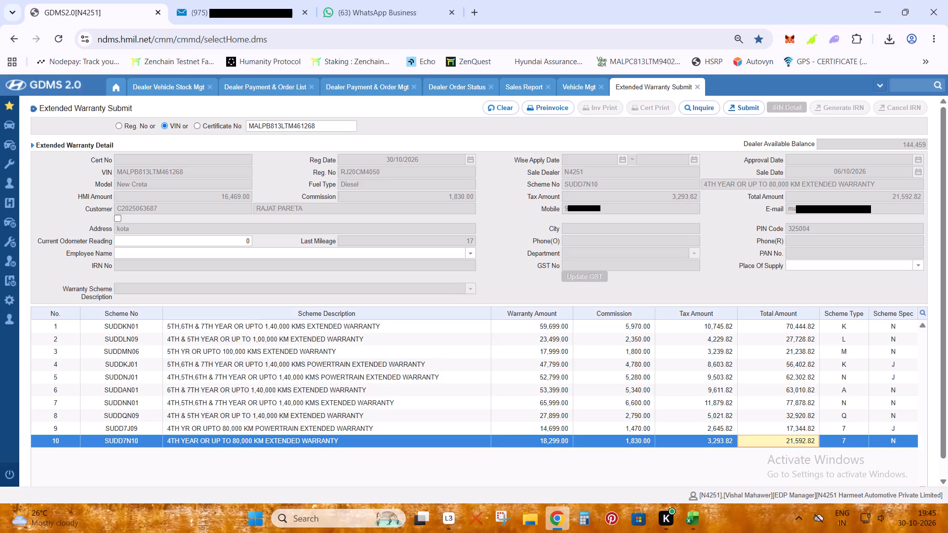
Set the place of supply to Rajasthan and choose the employee whose name starts with "Ni" for the Creta S(O) warranty.
{"action": "left_click", "coordinate": [799, 268]}
{"action": "key", "text": "r"}
{"action": "left_click", "coordinate": [712, 277]}
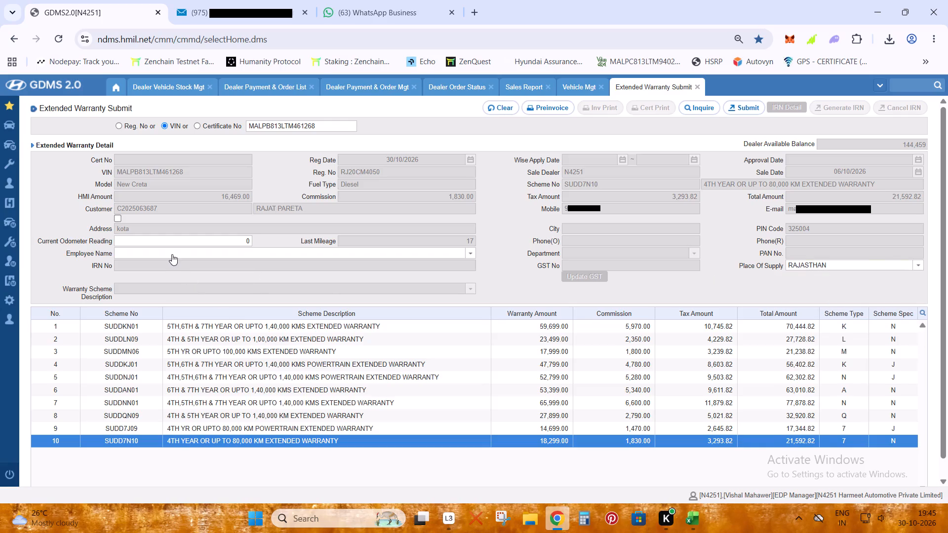
{"action": "left_click", "coordinate": [172, 254]}
{"action": "type", "text": "ni"}
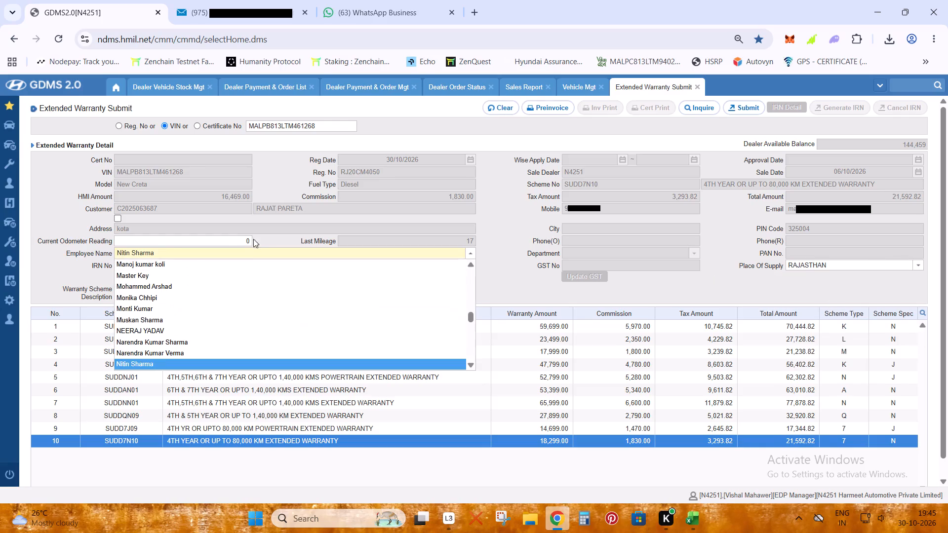
{"action": "left_click", "coordinate": [275, 236]}
Check the Creta S(O) entry against the Excel delivery sheet and submit its extended warranty in GDMS.
{"action": "key", "text": "alt+Tab"}
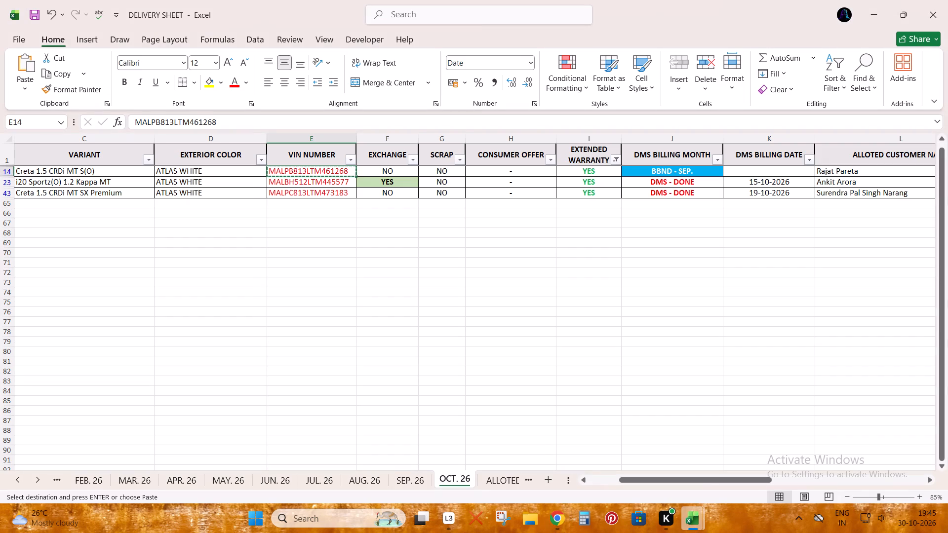
{"action": "key", "text": "alt+Tab"}
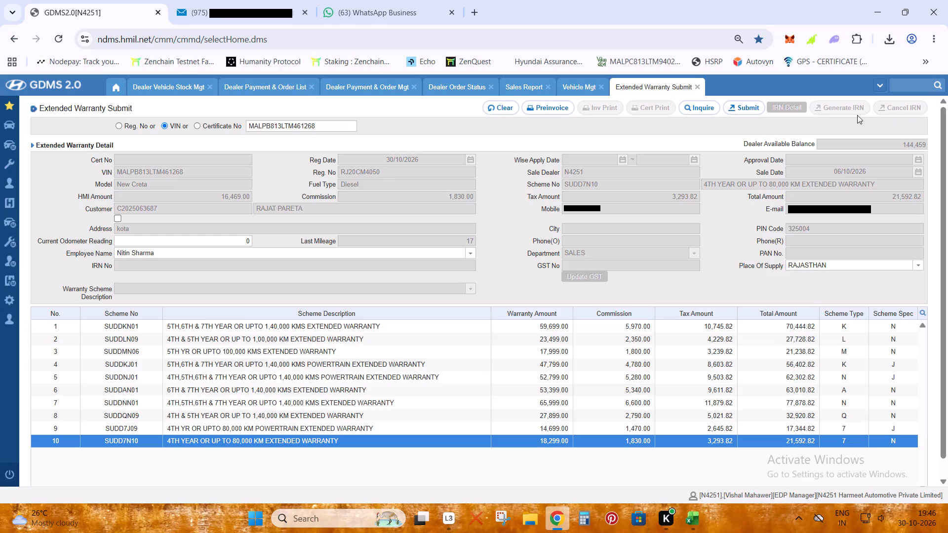
{"action": "left_click", "coordinate": [736, 109]}
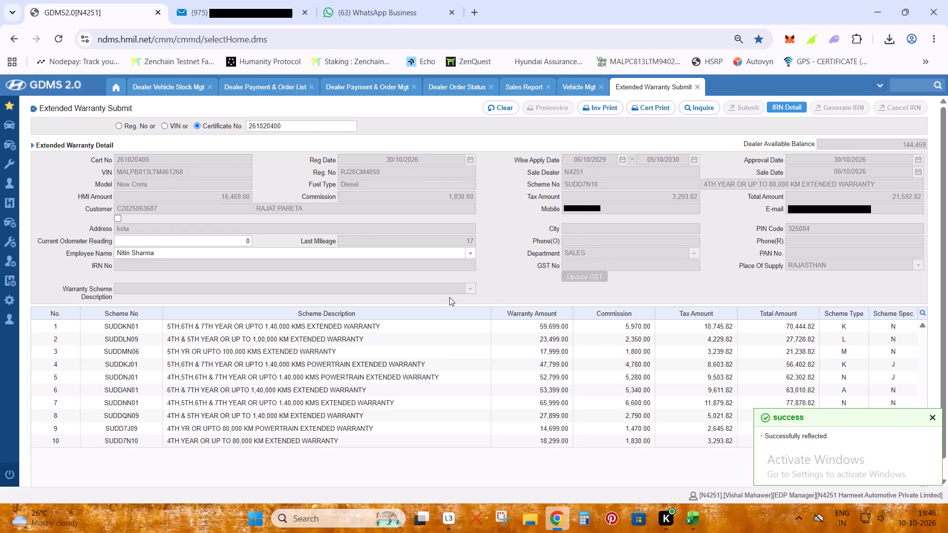
Copy the i20 Sportz(O) 1.2 Kappa MT VIN from row 23 of the Excel delivery sheet and look it up by VIN in GDMS.
{"action": "key", "text": "alt+Tab"}
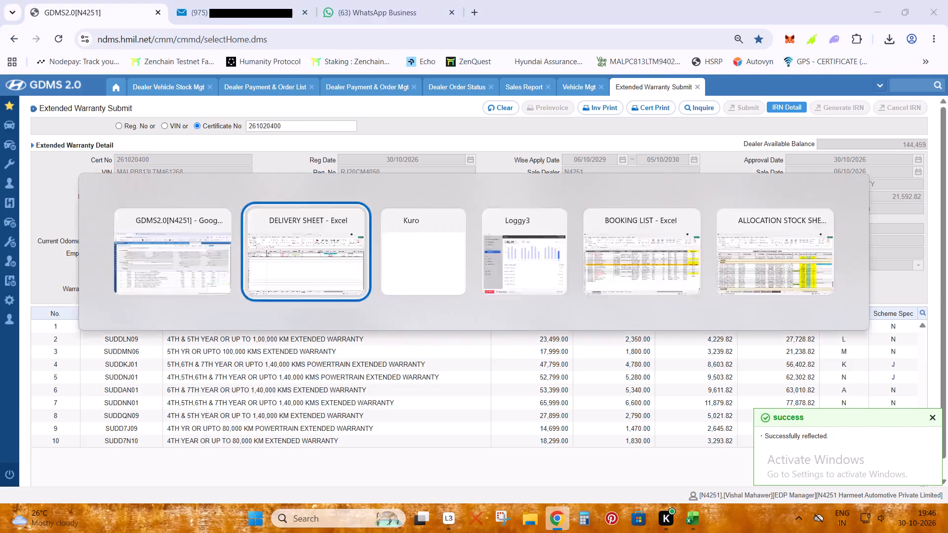
{"action": "left_click", "coordinate": [313, 181]}
{"action": "key", "text": "ctrl+c"}
{"action": "key", "text": "alt+Tab"}
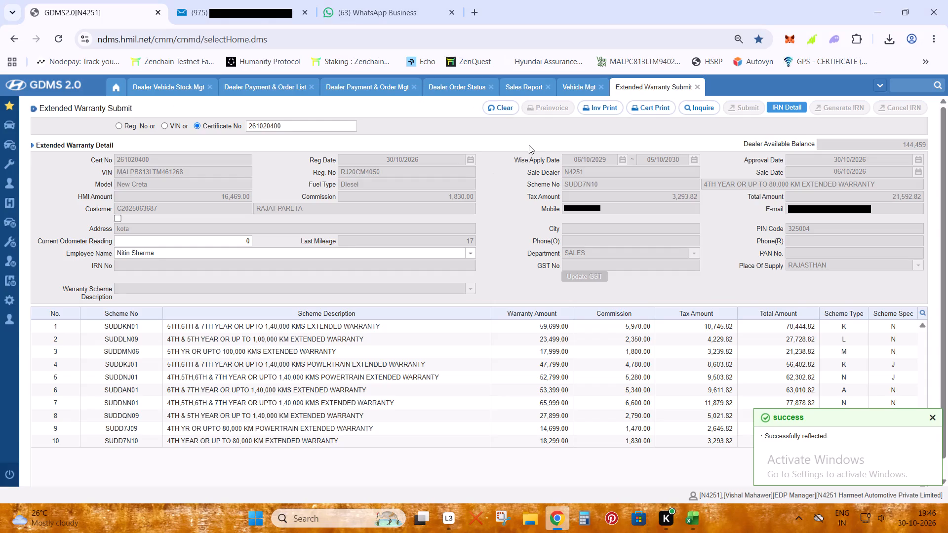
{"action": "left_click", "coordinate": [357, 123]}
{"action": "left_click", "coordinate": [180, 128]}
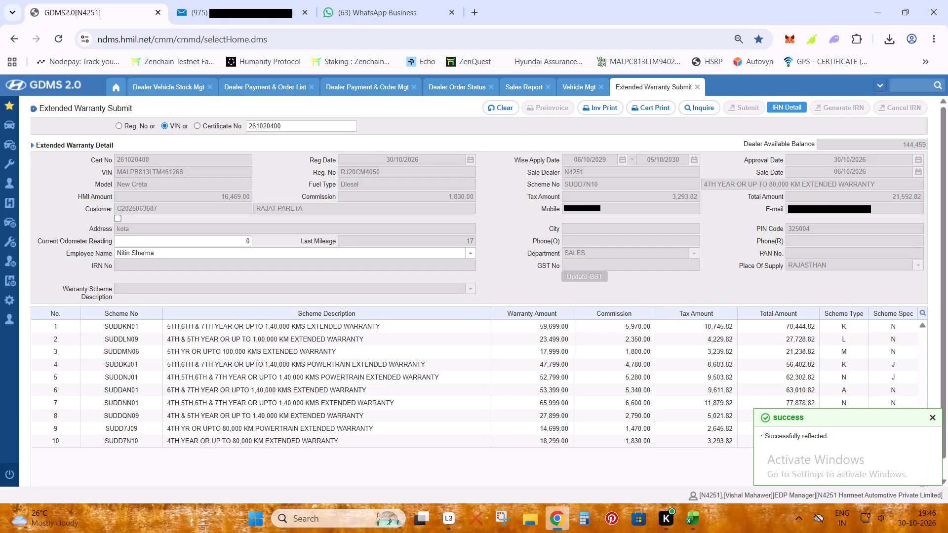
{"action": "left_click", "coordinate": [276, 125]}
{"action": "key", "text": "ctrl+v"}
{"action": "key", "text": "Return"}
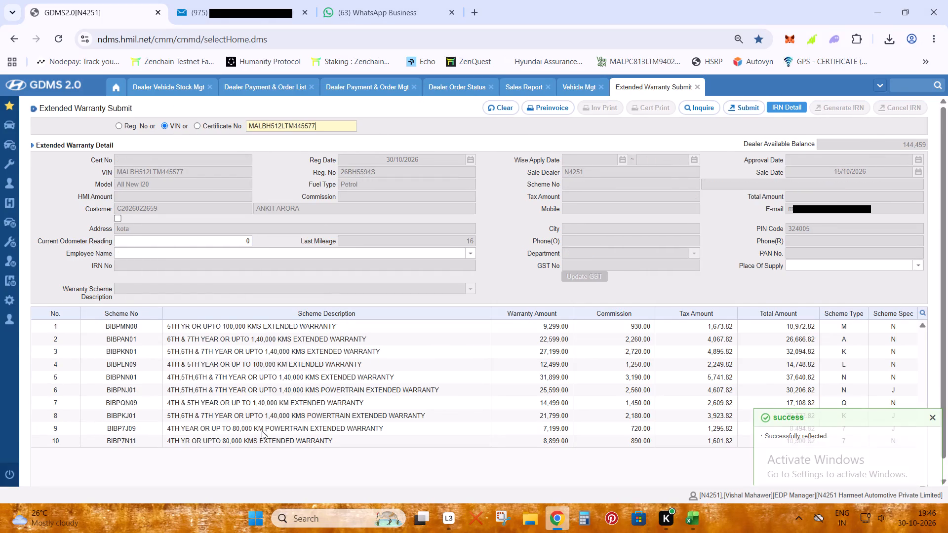
Select scheme BIBP7N11, the 4th year or up to 80,000 km extended warranty, for the i20.
{"action": "left_click", "coordinate": [272, 438]}
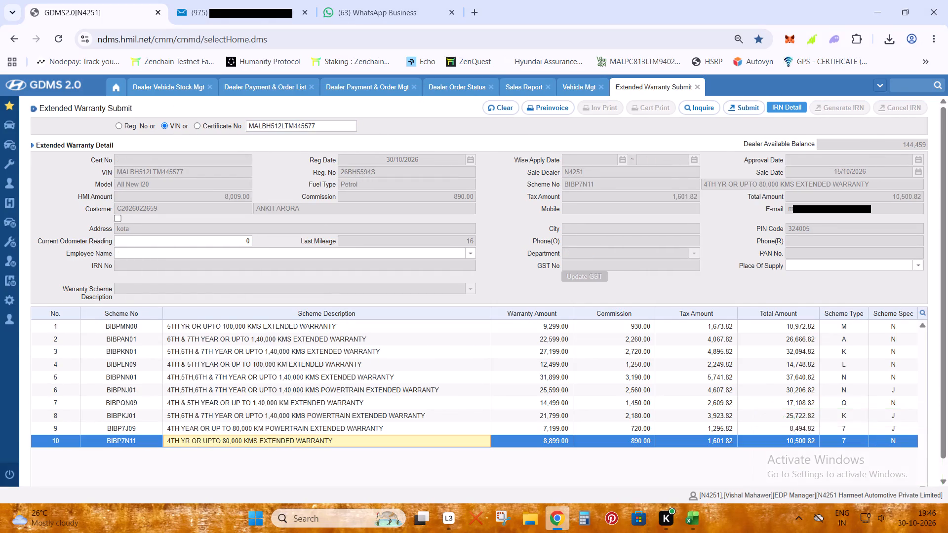
{"action": "left_click", "coordinate": [272, 438]}
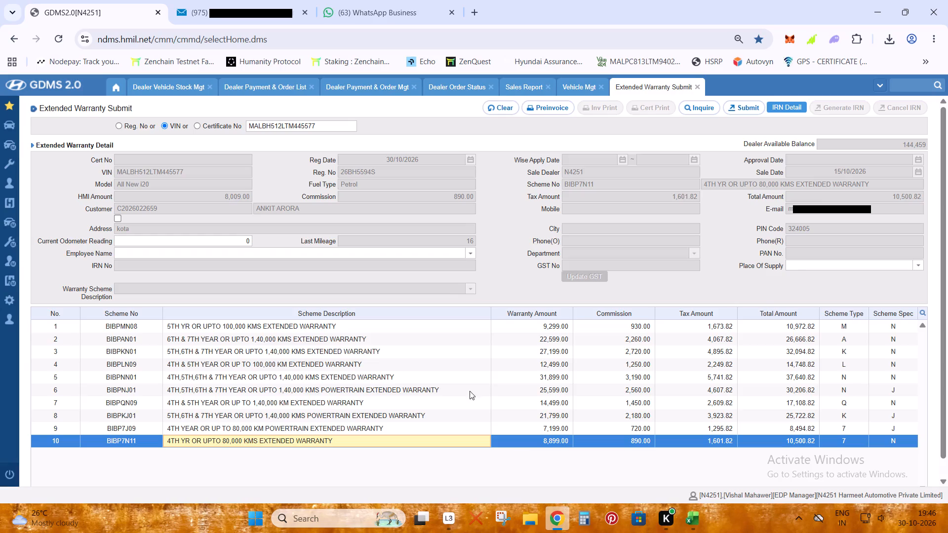
Set the place of supply to Rajasthan and choose the employee whose name starts with "Ni" for the i20 warranty.
{"action": "left_click", "coordinate": [794, 264]}
{"action": "key", "text": "r"}
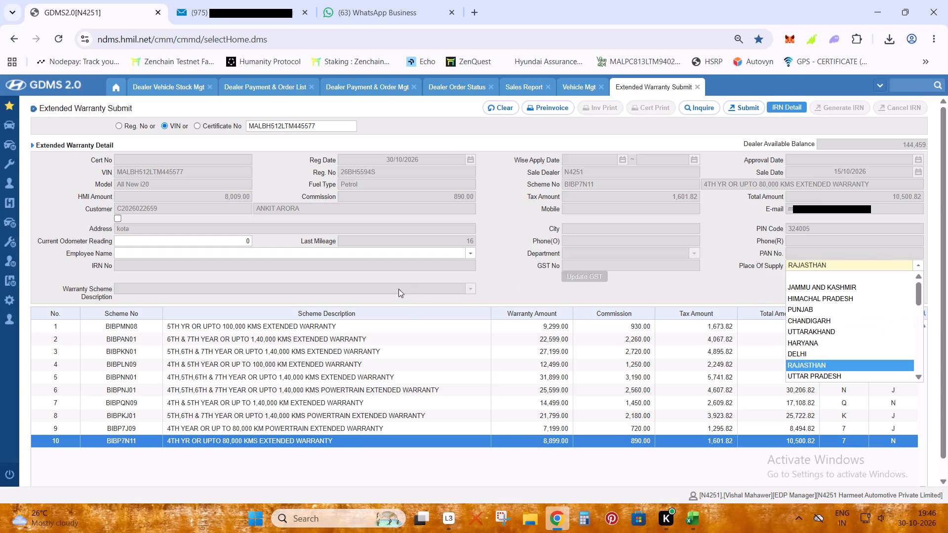
{"action": "left_click", "coordinate": [398, 289]}
{"action": "left_click", "coordinate": [305, 255]}
{"action": "type", "text": "ni"}
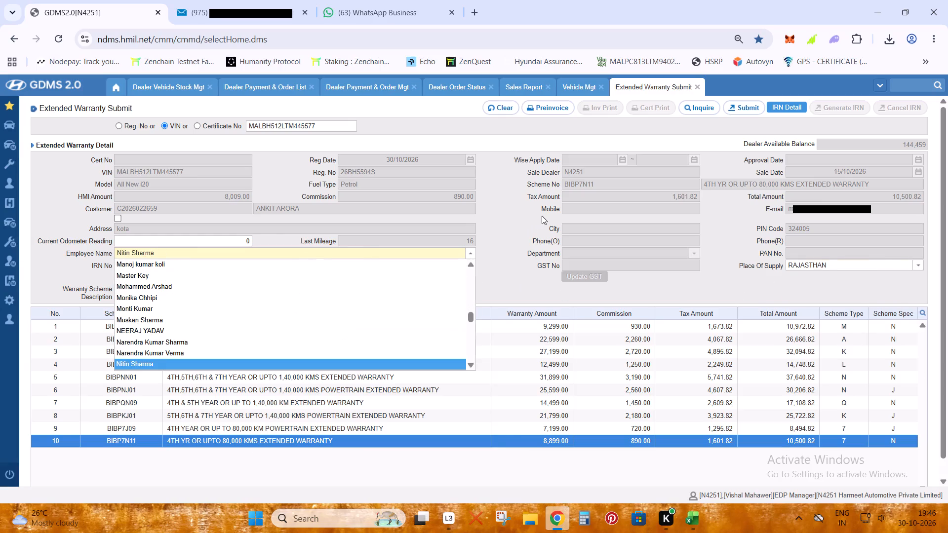
{"action": "left_click", "coordinate": [509, 216]}
Review the selected BIBP7N11 scheme and its total amount, and submit the i20 extended warranty.
{"action": "left_click", "coordinate": [328, 442]}
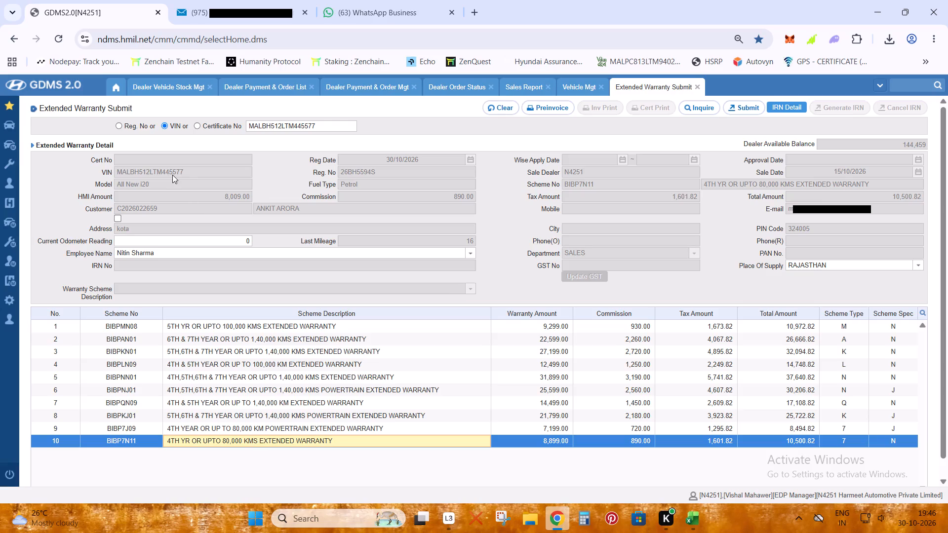
{"action": "left_click", "coordinate": [787, 442]}
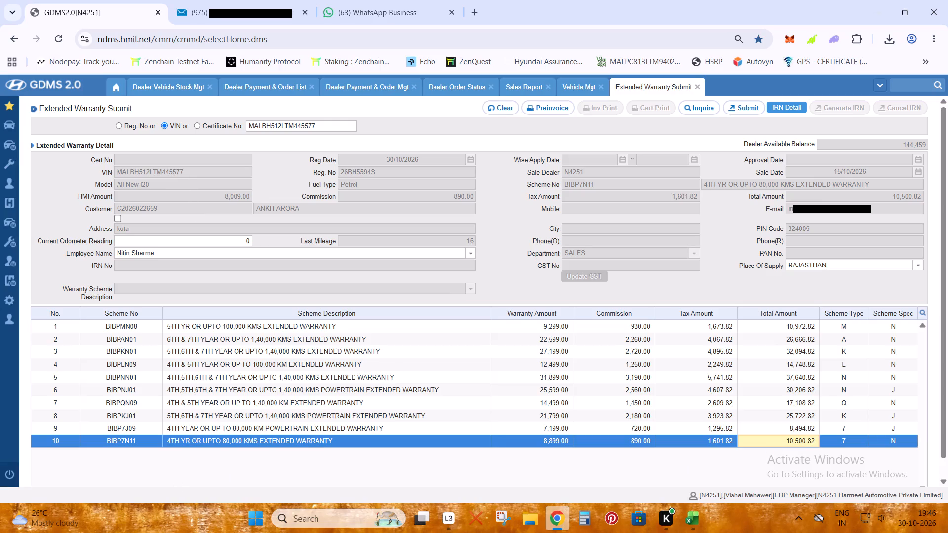
{"action": "left_click", "coordinate": [787, 442]}
{"action": "left_click", "coordinate": [748, 109]}
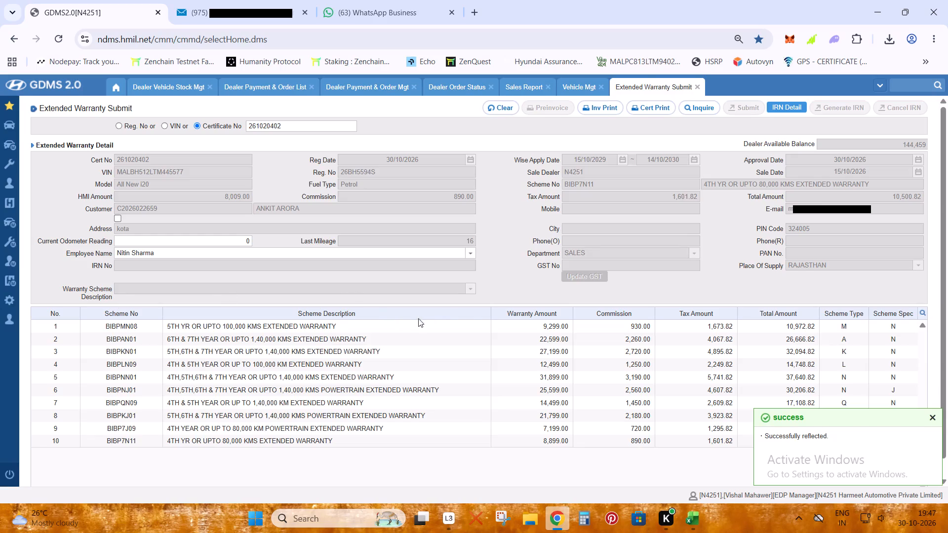
Copy the Creta 1.5 CRDi MT SX Premium VIN from row 43 of the Excel delivery sheet and look it up by VIN in GDMS.
{"action": "key", "text": "alt+Tab"}
{"action": "left_click", "coordinate": [334, 190]}
{"action": "key", "text": "ctrl+c"}
{"action": "key", "text": "alt+Tab"}
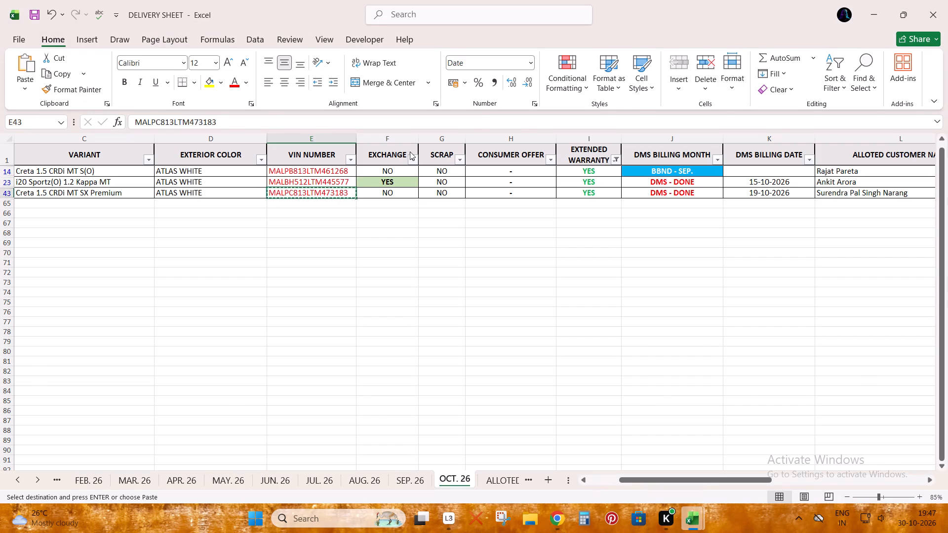
{"action": "left_click", "coordinate": [357, 128]}
{"action": "left_click_drag", "start_coordinate": [197, 124], "coordinate": [191, 125]}
{"action": "left_click", "coordinate": [189, 125]}
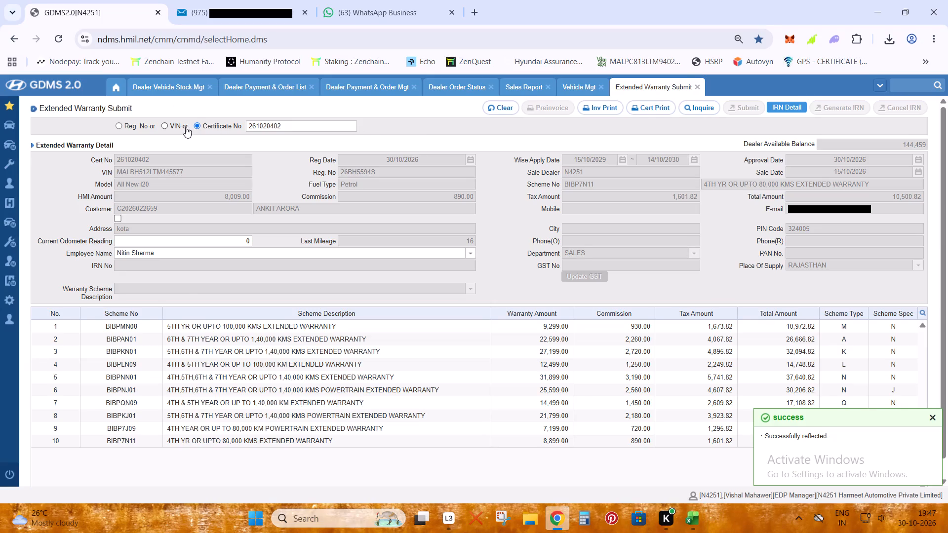
{"action": "left_click", "coordinate": [184, 127]}
{"action": "left_click", "coordinate": [263, 122]}
{"action": "key", "text": "ctrl+v"}
{"action": "key", "text": "Return"}
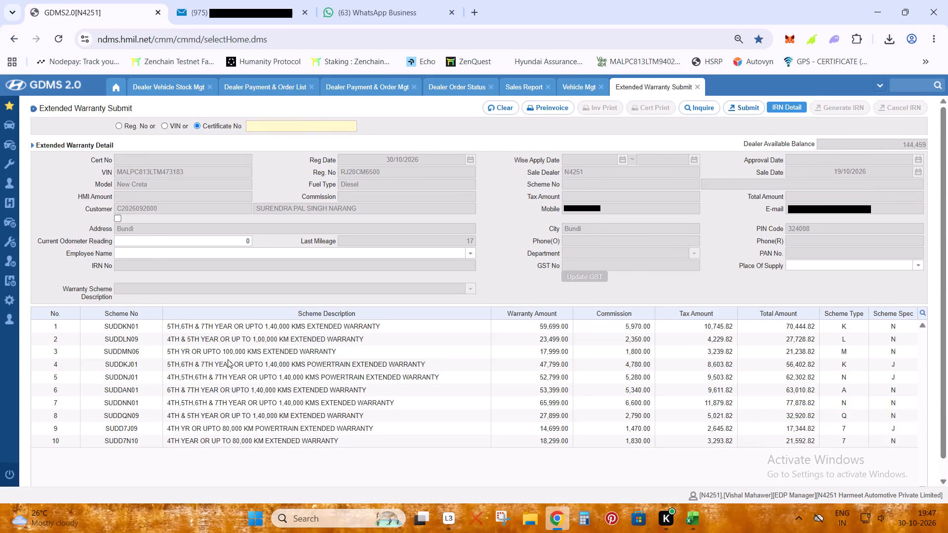
Select scheme SUDDLN09, the 4th and 5th year or up to 1,00,000 km extended warranty, for the Creta SX Premium.
{"action": "left_click", "coordinate": [234, 340]}
{"action": "left_click", "coordinate": [230, 339]}
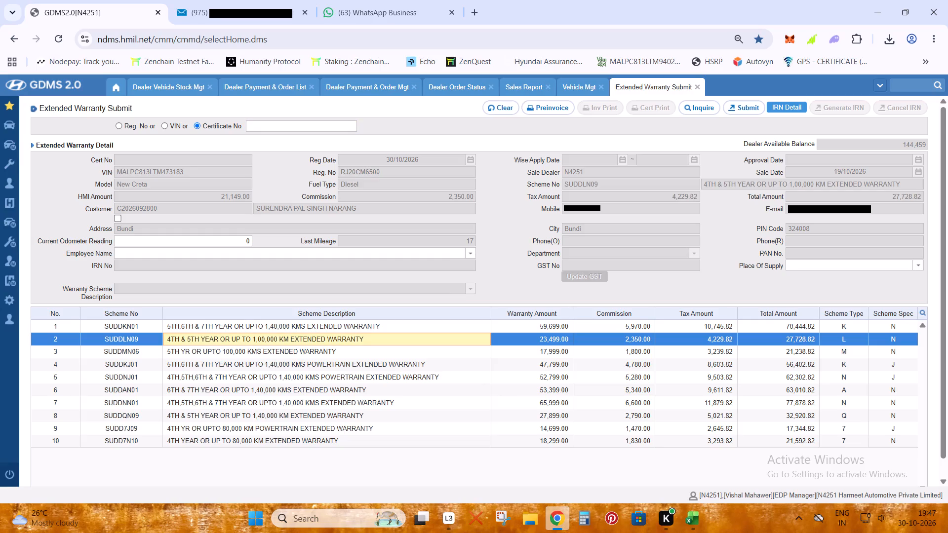
{"action": "left_click", "coordinate": [230, 339]}
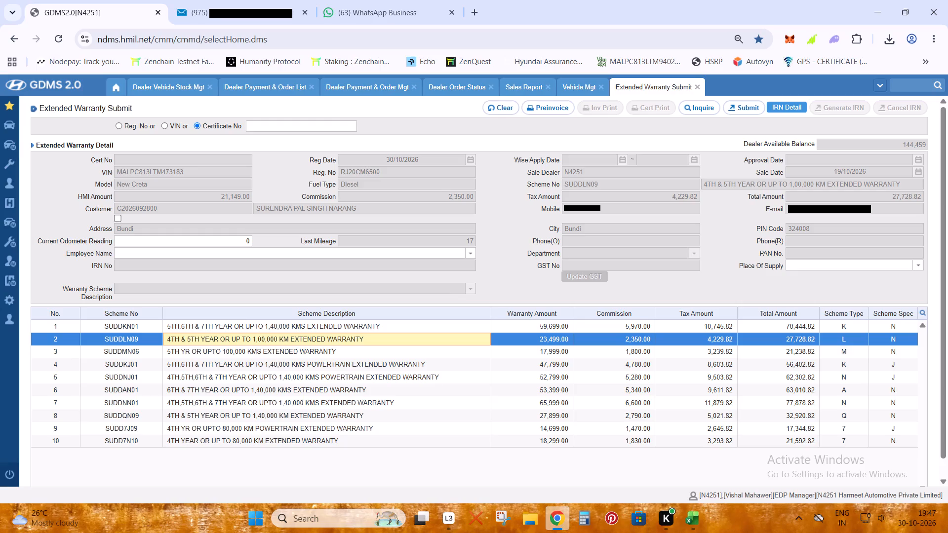
{"action": "left_click", "coordinate": [230, 339]}
Set the place of supply to Rajasthan and choose the employee whose name starts with "Ni" for the Creta SX Premium warranty.
{"action": "left_click", "coordinate": [841, 263]}
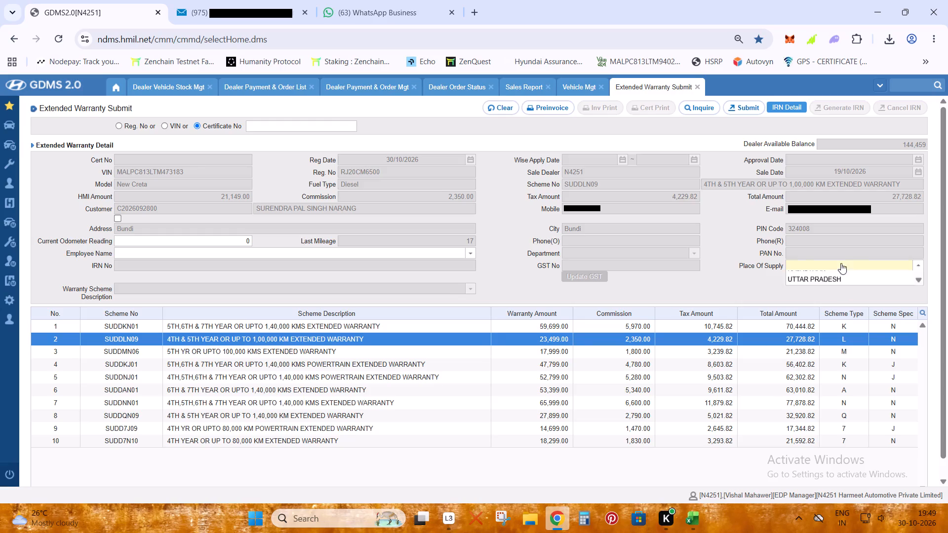
{"action": "key", "text": "r"}
{"action": "left_click", "coordinate": [217, 250]}
{"action": "type", "text": "ni"}
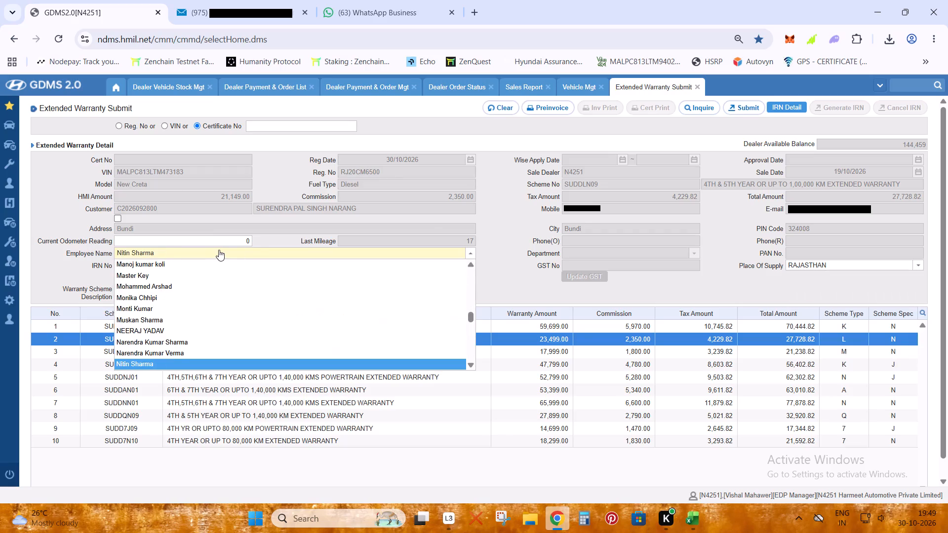
{"action": "left_click", "coordinate": [508, 209]}
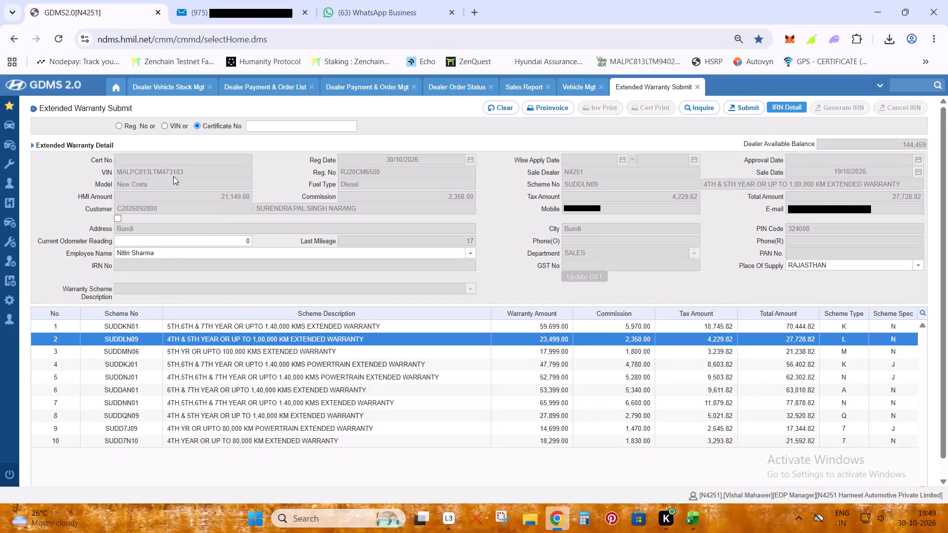
Review the selected SUDDLN09 scheme and its total amount, and submit the Creta SX Premium extended warranty.
{"action": "left_click", "coordinate": [240, 342]}
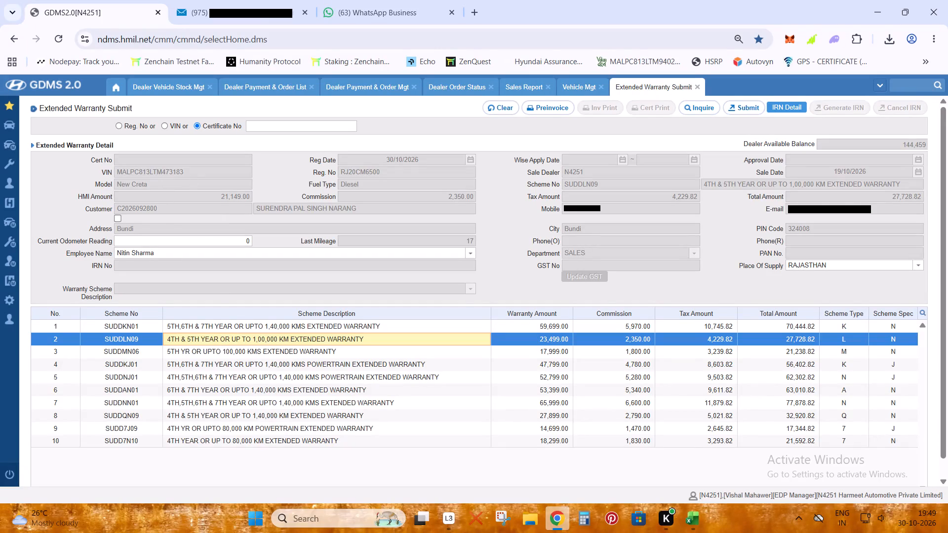
{"action": "left_click", "coordinate": [798, 339]}
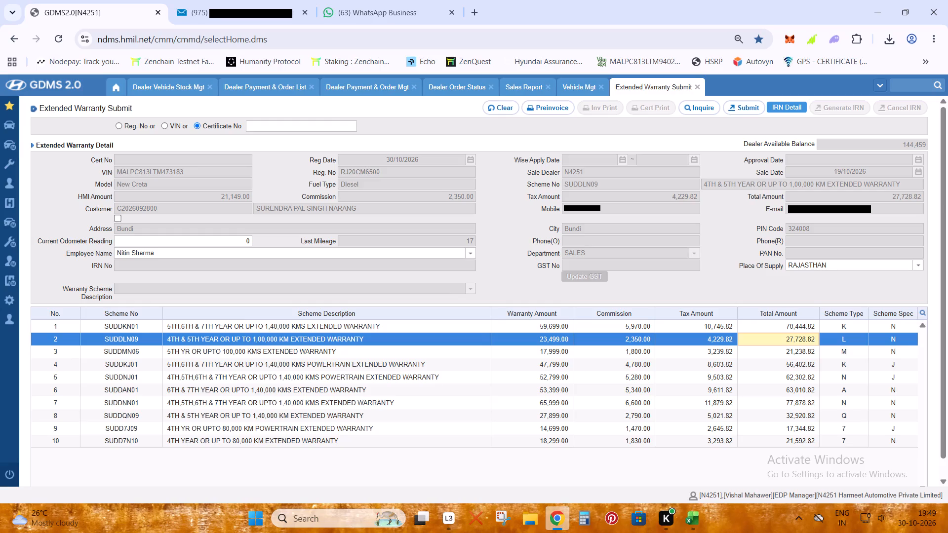
{"action": "left_click", "coordinate": [742, 108]}
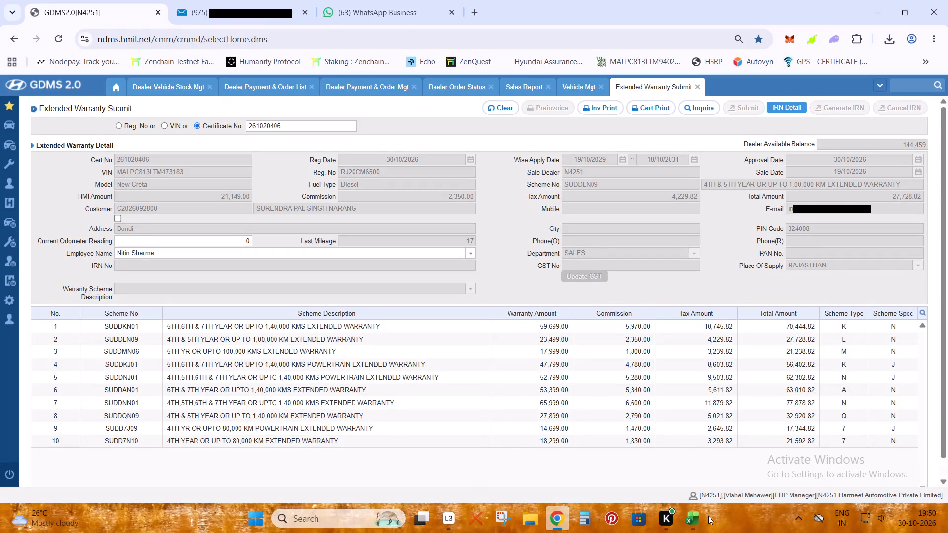
Switch to the delivery sheet workbook in Excel and open its SEP. 26 sheet.
{"action": "left_click", "coordinate": [691, 516]}
{"action": "left_click", "coordinate": [818, 450]}
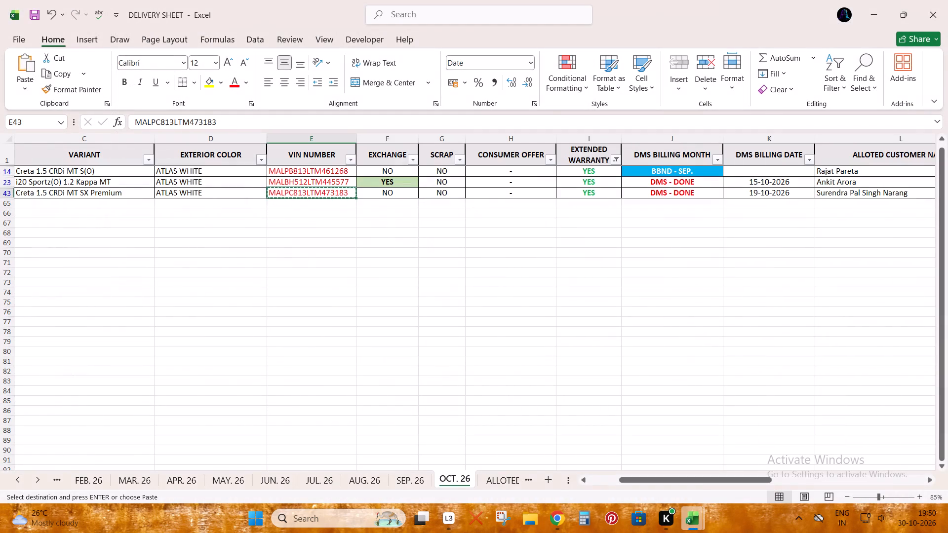
{"action": "left_click", "coordinate": [393, 476]}
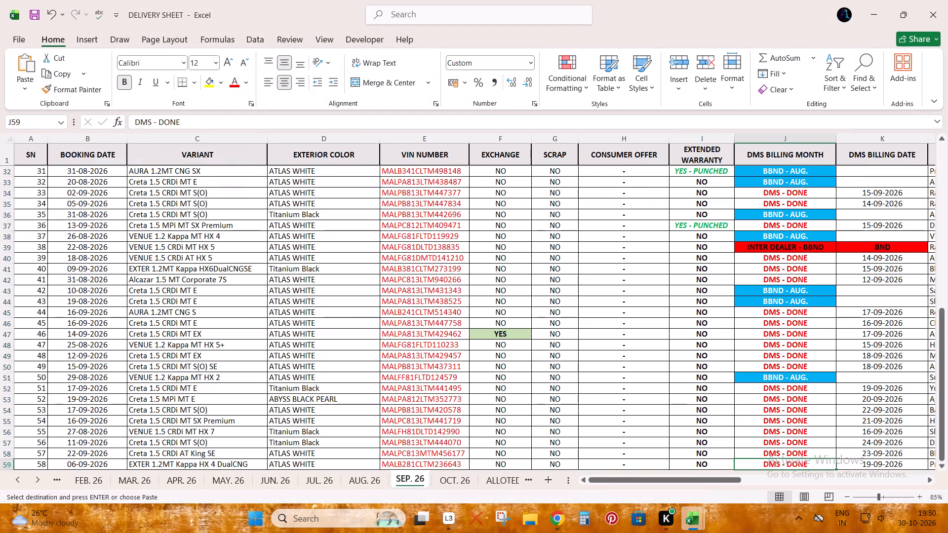
Copy a YES - PUNCHED entry from SEP. 26 into the Extended Warranty cells of the three filtered OCT. 26 vehicles and save the workbook.
{"action": "left_click", "coordinate": [689, 226]}
{"action": "key", "text": "ctrl+c"}
{"action": "key", "text": "ctrl+Page_Down"}
{"action": "key", "text": "Right"}
{"action": "key", "text": "Up"}
{"action": "key", "text": "Right"}
{"action": "key", "text": "Up"}
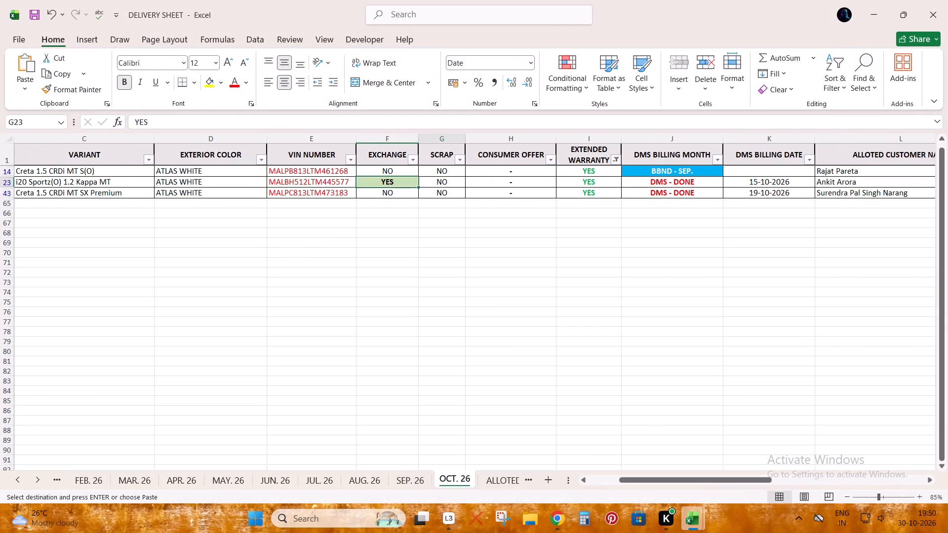
{"action": "key", "text": "Right"}
{"action": "key", "text": "Right"}
{"action": "key", "text": "Up"}
{"action": "key", "text": "Down"}
{"action": "key", "text": "ctrl+v"}
{"action": "key", "text": "Down"}
{"action": "key", "text": "ctrl+v"}
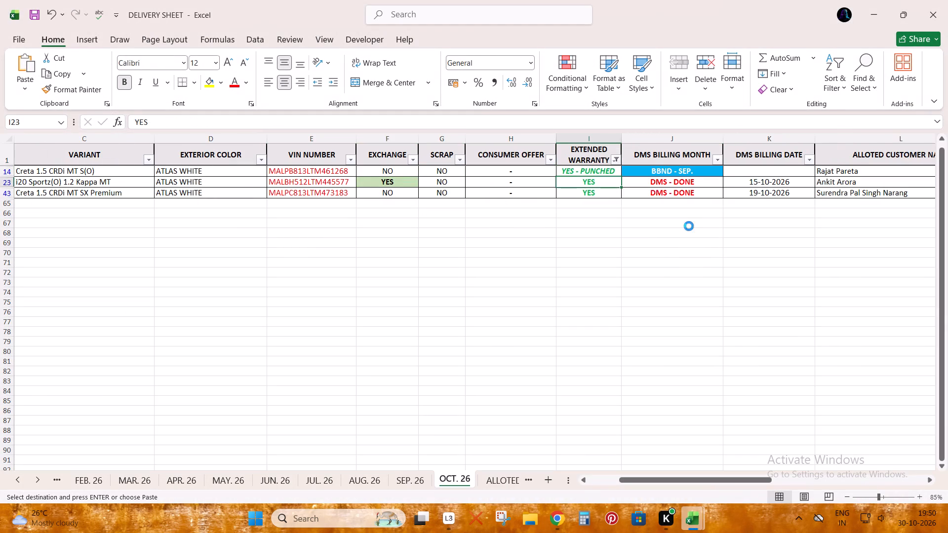
{"action": "key", "text": "Down"}
{"action": "key", "text": "ctrl+v"}
{"action": "key", "text": "ctrl+s"}
Copy the VIN of the Creta 1.5 CRDi MT S(O) from the OCT. 26 sheet and switch to GDMS in Chrome.
{"action": "key", "text": "Right"}
{"action": "key", "text": "Up"}
{"action": "key", "text": "Left"}
{"action": "key", "text": "Up"}
{"action": "key", "text": "Left"}
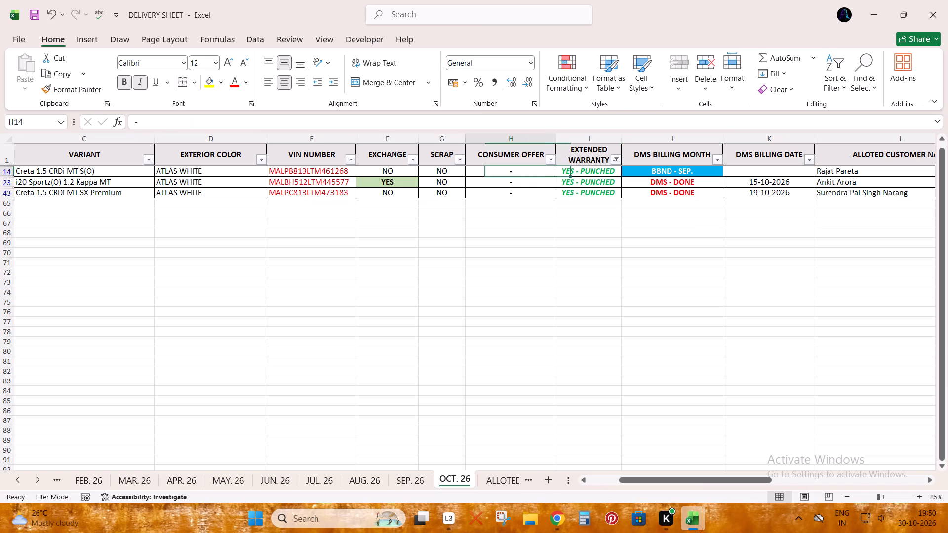
{"action": "key", "text": "Left"}
{"action": "key", "text": "Left"}
{"action": "key", "text": "Left"}
{"action": "key", "text": "ctrl+c"}
{"action": "key", "text": "alt+Tab"}
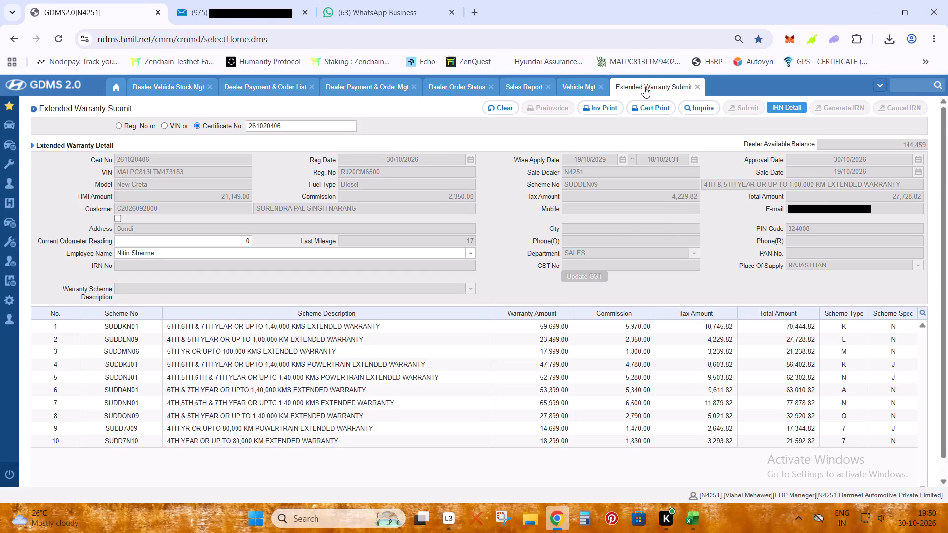
Replace the Extended Warranty Submit page with the Extended Warranty List and search registrations from 01/10/2026 to 30/10/2026, checking their departments.
{"action": "left_click", "coordinate": [697, 81]}
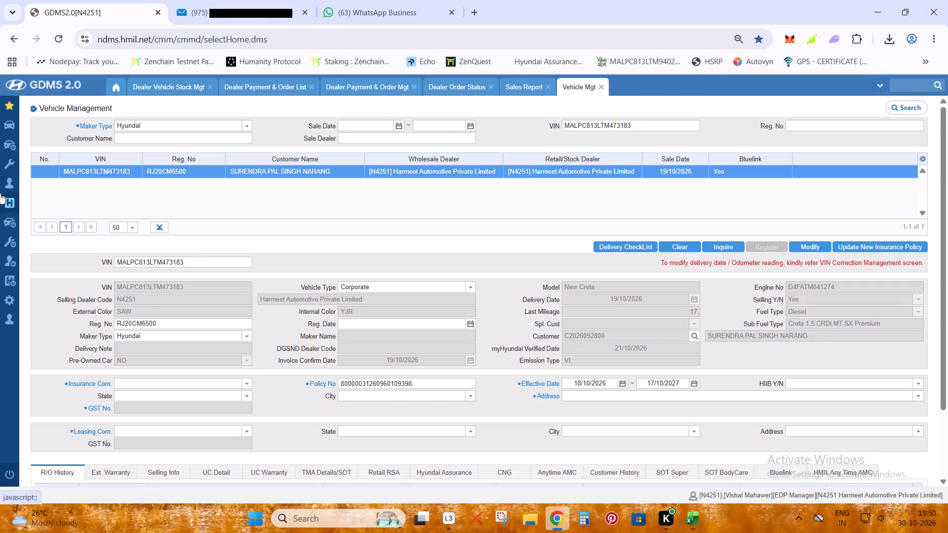
{"action": "left_click", "coordinate": [7, 215]}
{"action": "left_click", "coordinate": [11, 165]}
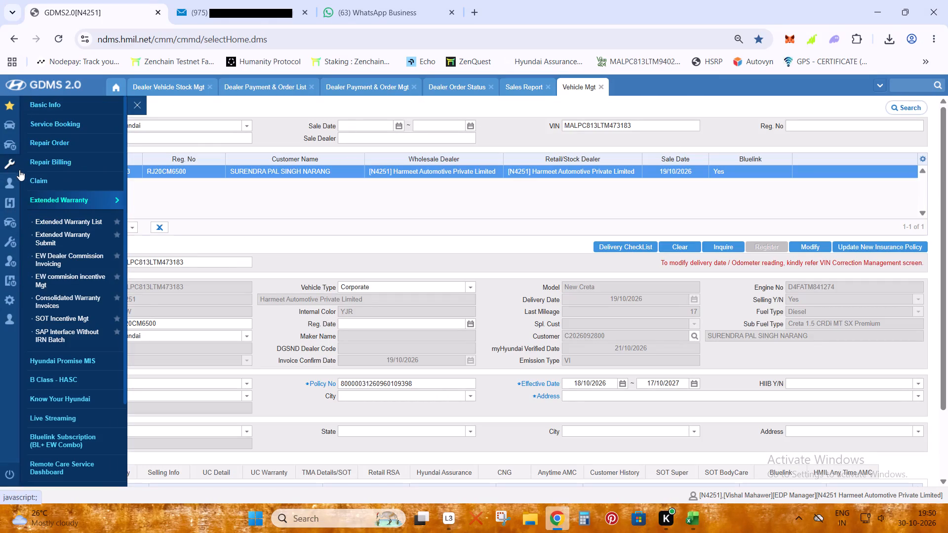
{"action": "left_click", "coordinate": [62, 222]}
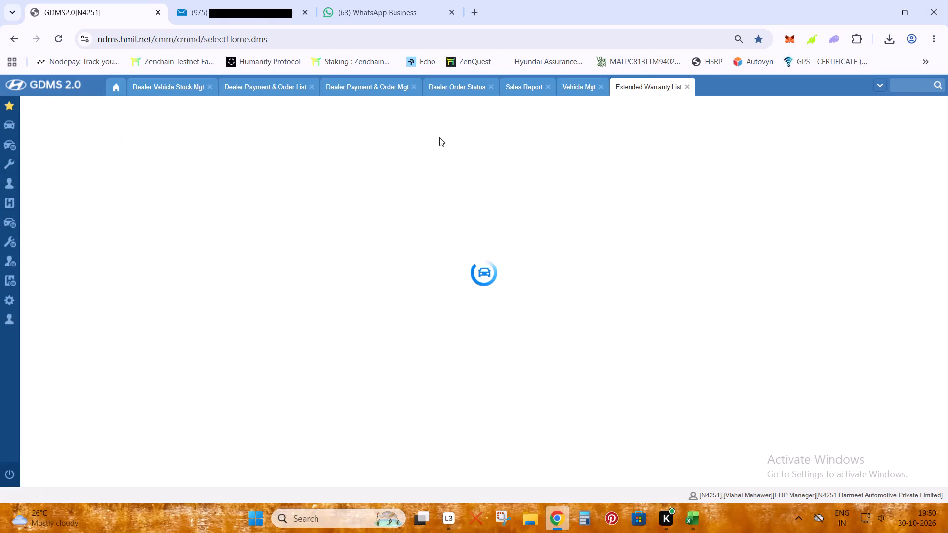
{"action": "left_click", "coordinate": [5, 162]}
{"action": "left_click", "coordinate": [57, 233]}
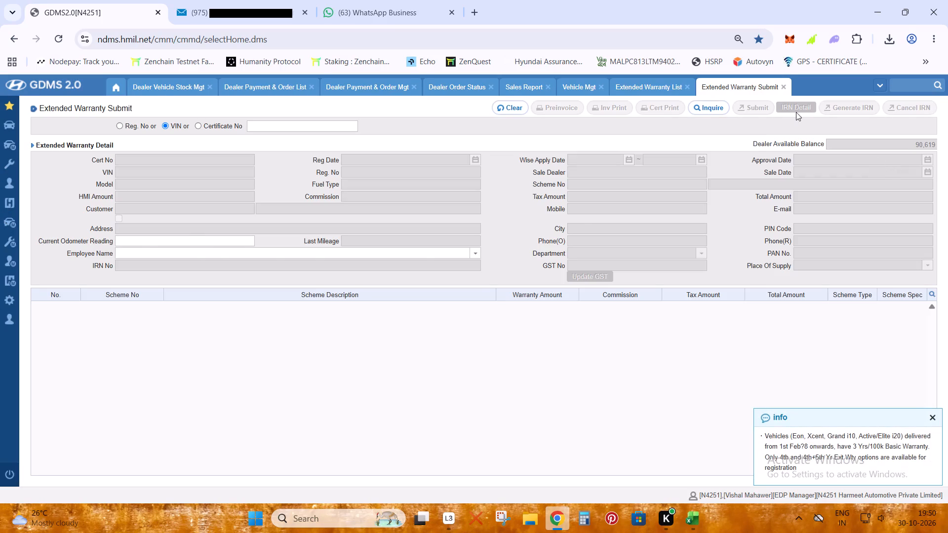
{"action": "left_click", "coordinate": [783, 84]}
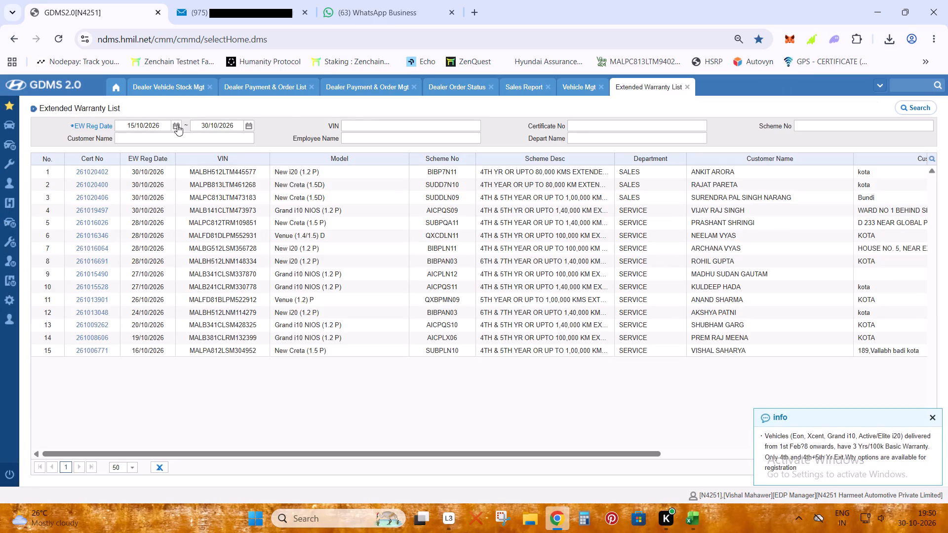
{"action": "left_click", "coordinate": [177, 125]}
{"action": "left_click", "coordinate": [187, 167]}
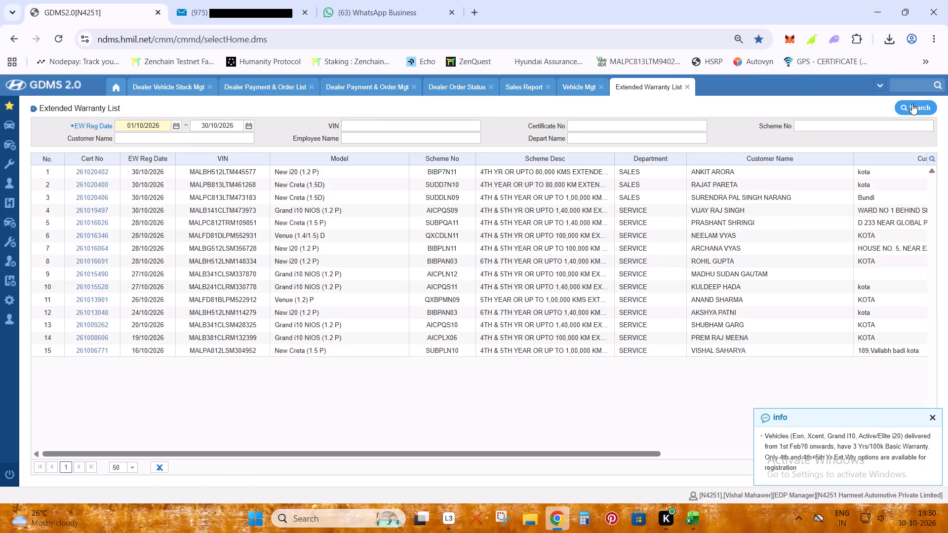
{"action": "left_click", "coordinate": [912, 104]}
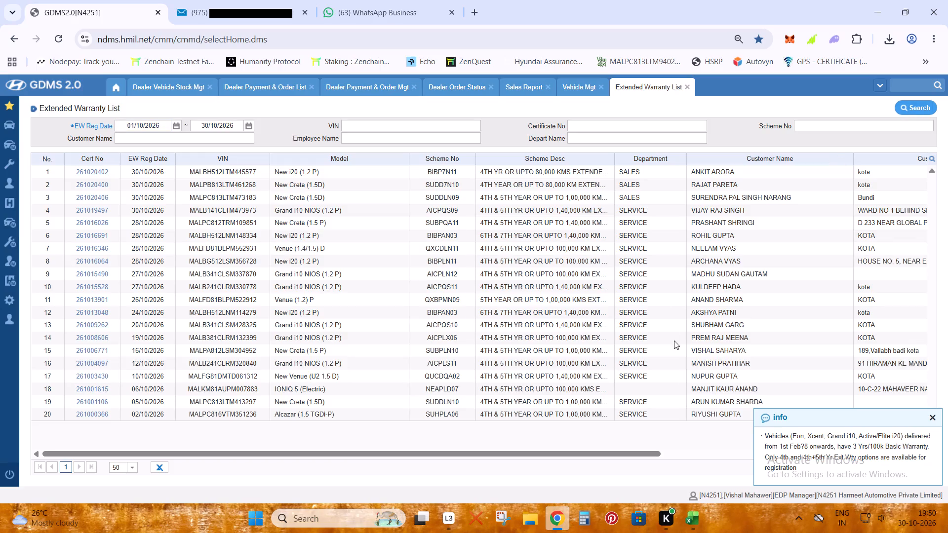
{"action": "left_click", "coordinate": [629, 388]}
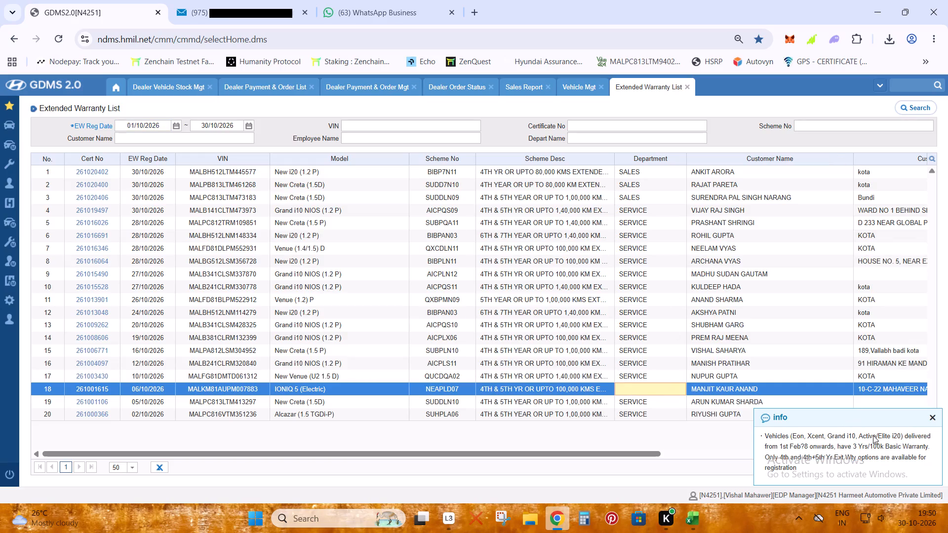
{"action": "left_click", "coordinate": [935, 416]}
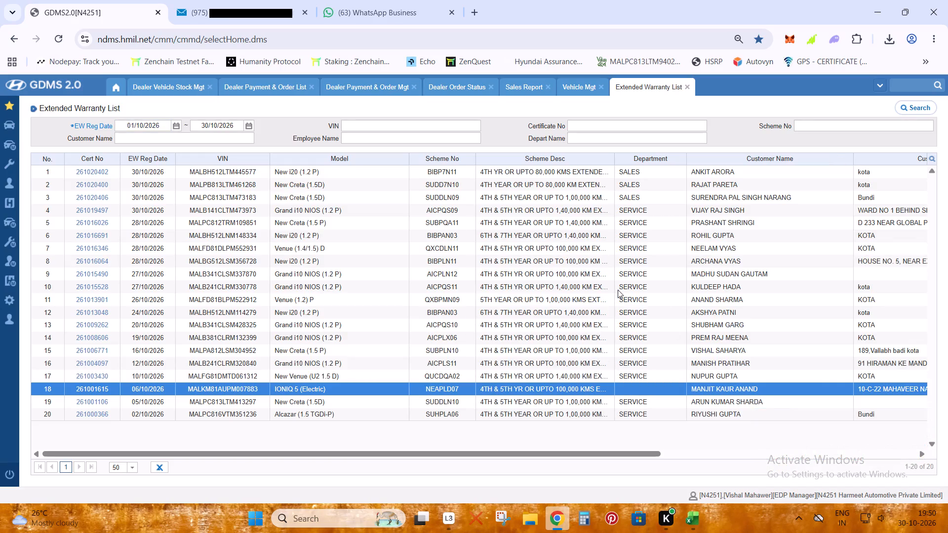
{"action": "left_click", "coordinate": [628, 208]}
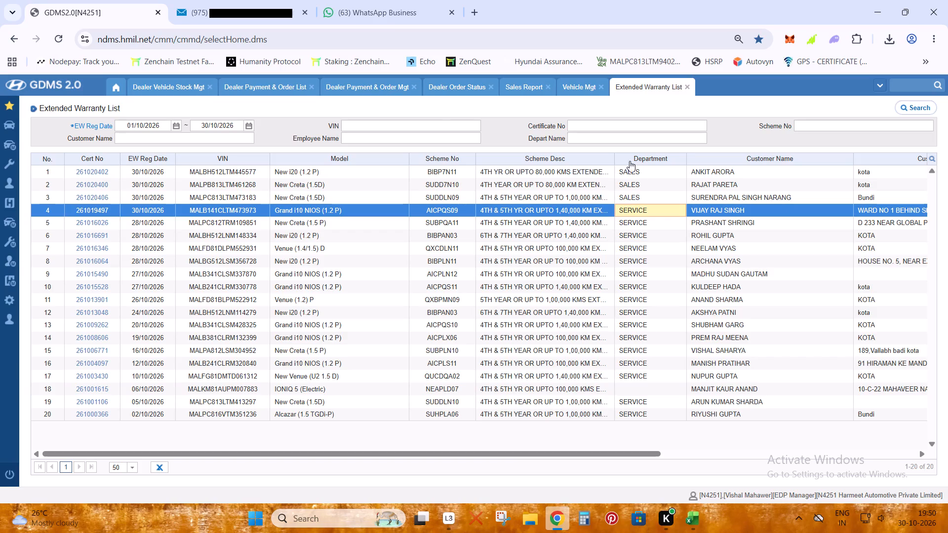
Search the Extended Warranty List for the copied Creta S(O) VIN and open its certificate record.
{"action": "left_click", "coordinate": [386, 124]}
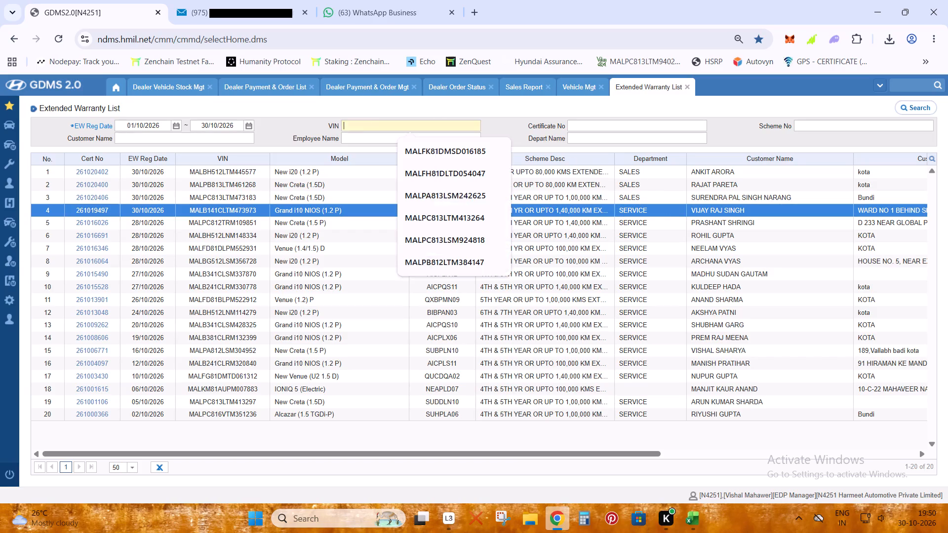
{"action": "key", "text": "ctrl+v"}
{"action": "key", "text": "Return"}
{"action": "left_click", "coordinate": [78, 170]}
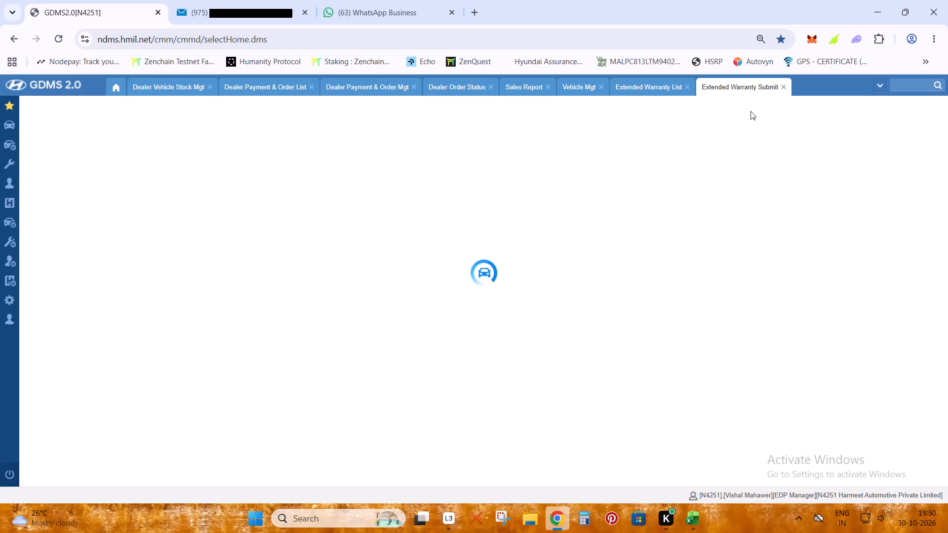
{"action": "left_click", "coordinate": [782, 87]}
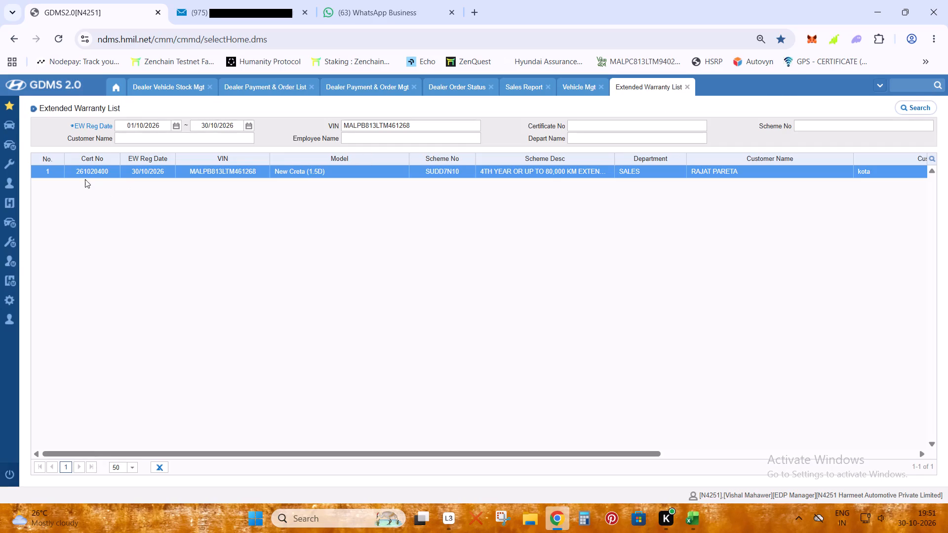
{"action": "left_click", "coordinate": [101, 170]}
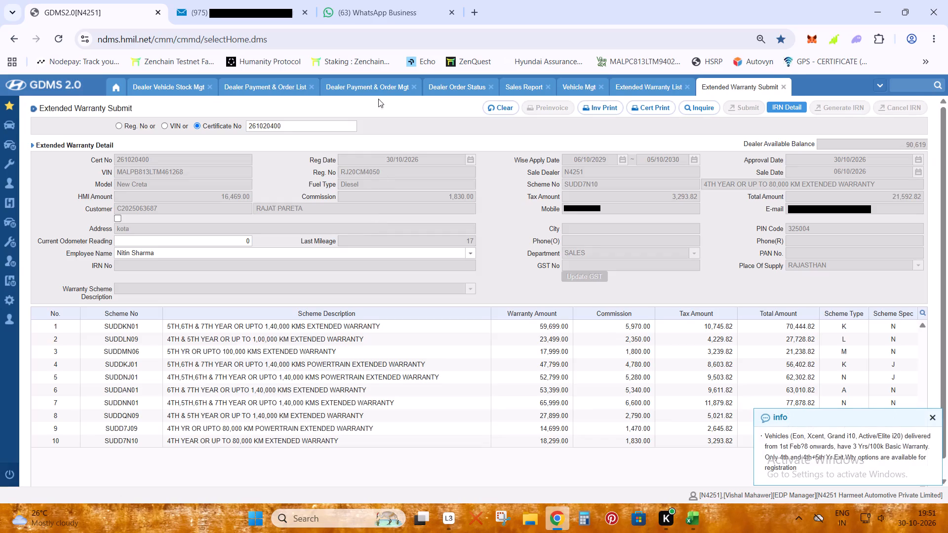
Generate the Creta S(O) warranty tax invoice, save it as a PDF, and print it from Acrobat on the MF280 Series printer.
{"action": "left_click", "coordinate": [598, 112]}
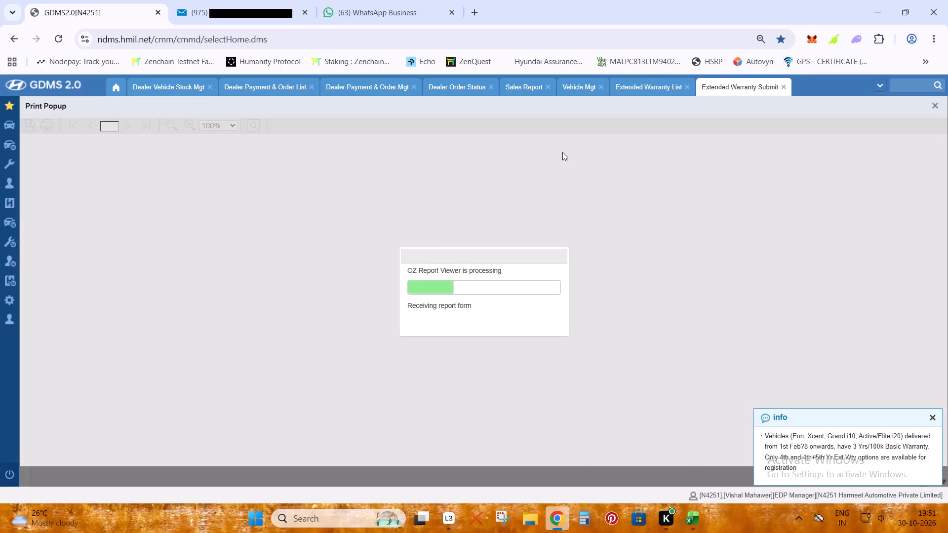
{"action": "left_click", "coordinate": [34, 125]}
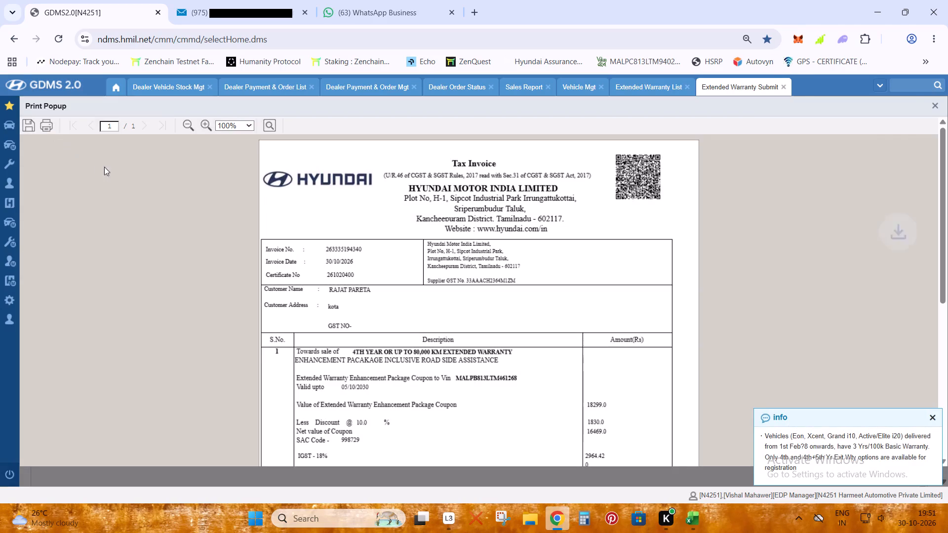
{"action": "left_click", "coordinate": [783, 41]}
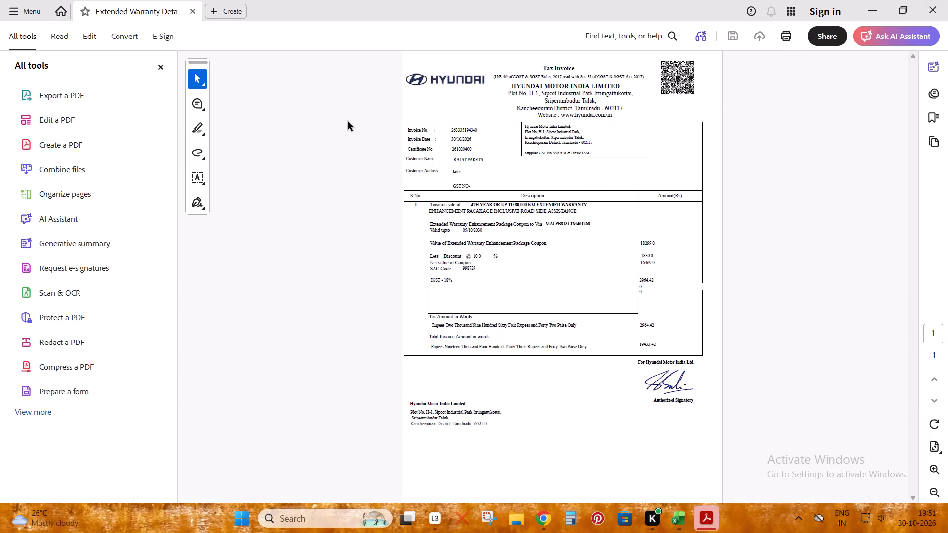
{"action": "left_click", "coordinate": [313, 116]}
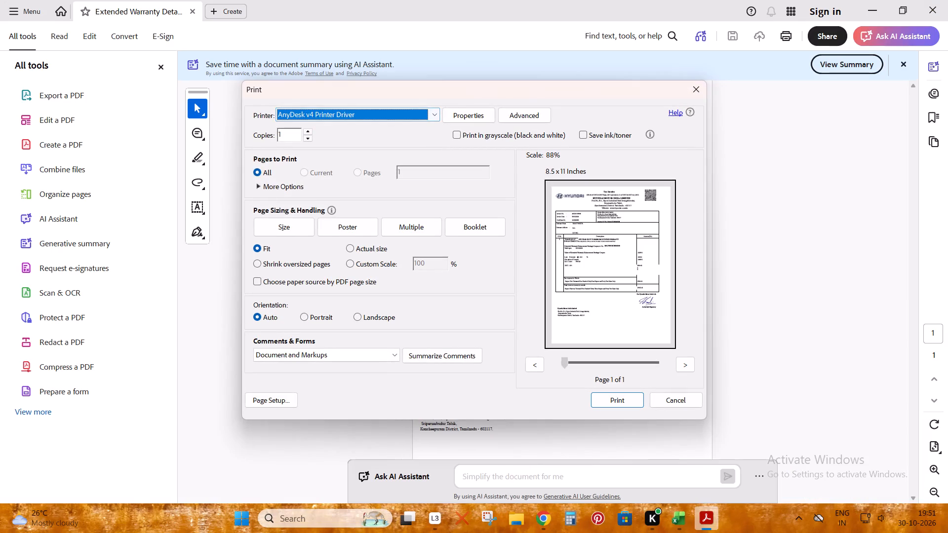
{"action": "left_click", "coordinate": [305, 114]}
{"action": "left_click", "coordinate": [291, 137]}
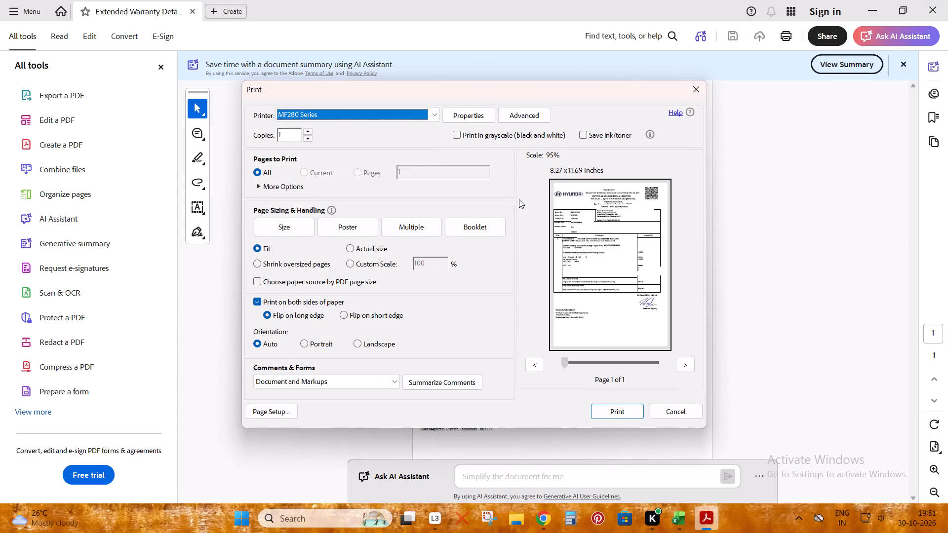
{"action": "left_click", "coordinate": [612, 410]}
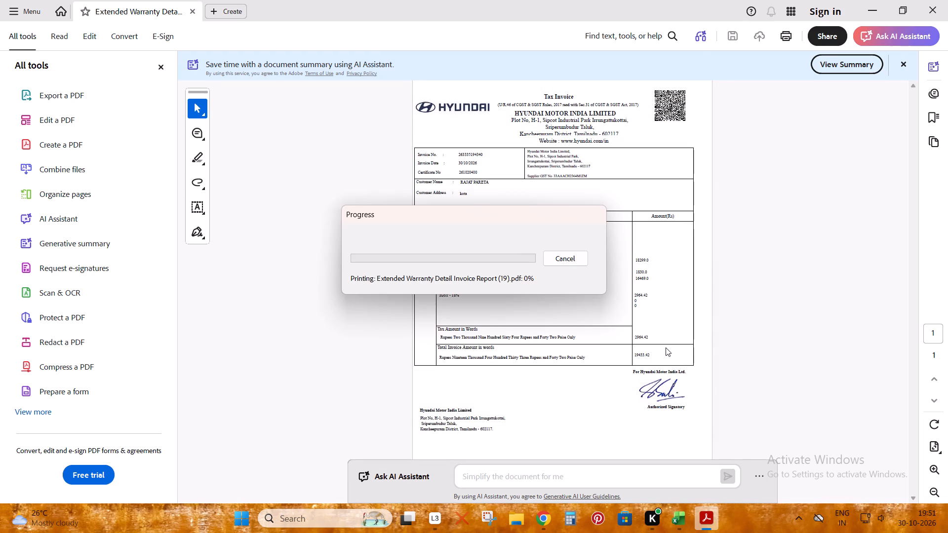
{"action": "left_click", "coordinate": [947, 0]}
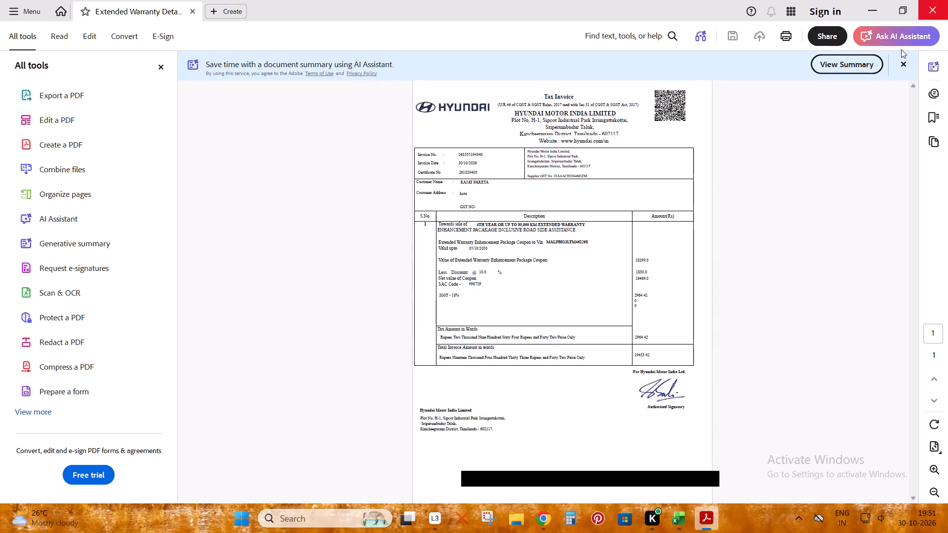
{"action": "left_click", "coordinate": [930, 106]}
Generate the Creta S(O) extended warranty certificate, save it as a PDF, and print it from Acrobat on the MF280 Series printer.
{"action": "left_click", "coordinate": [662, 107]}
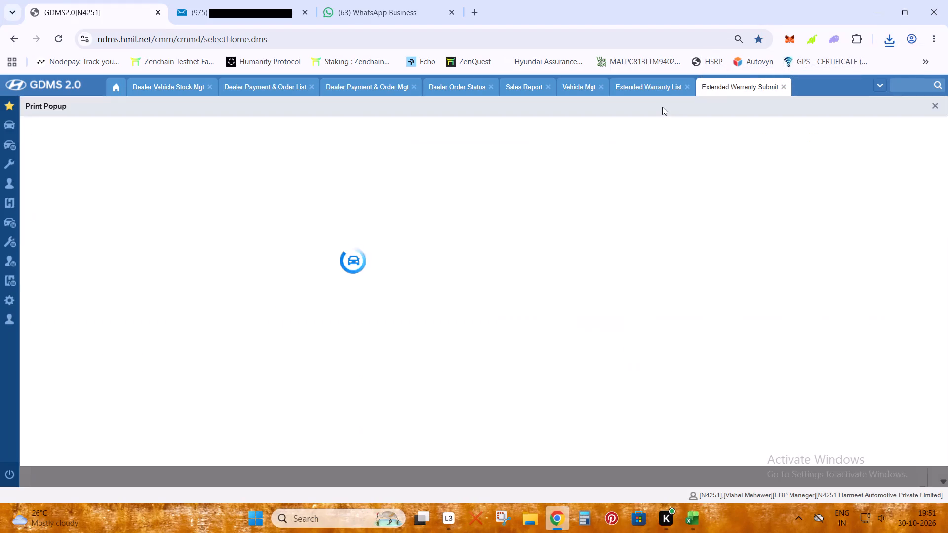
{"action": "left_click", "coordinate": [30, 125]}
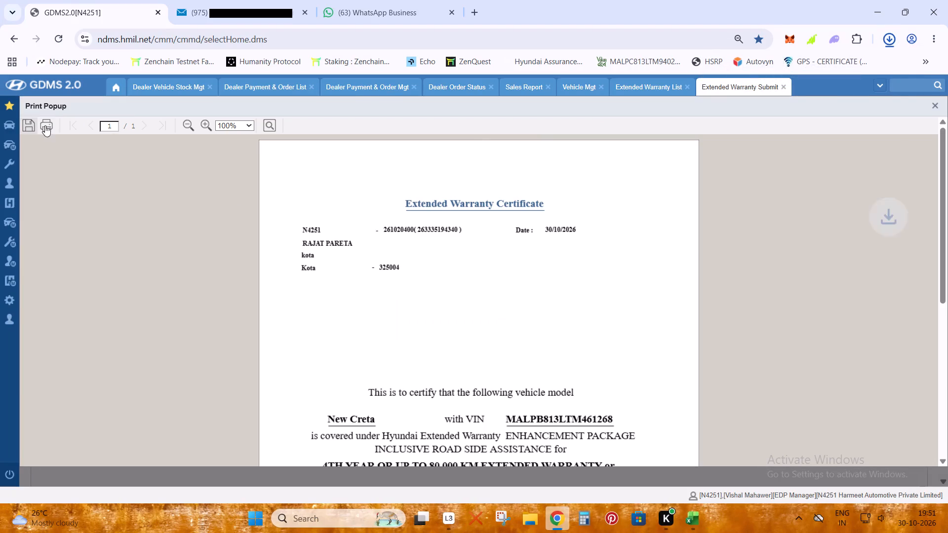
{"action": "left_click", "coordinate": [790, 34]}
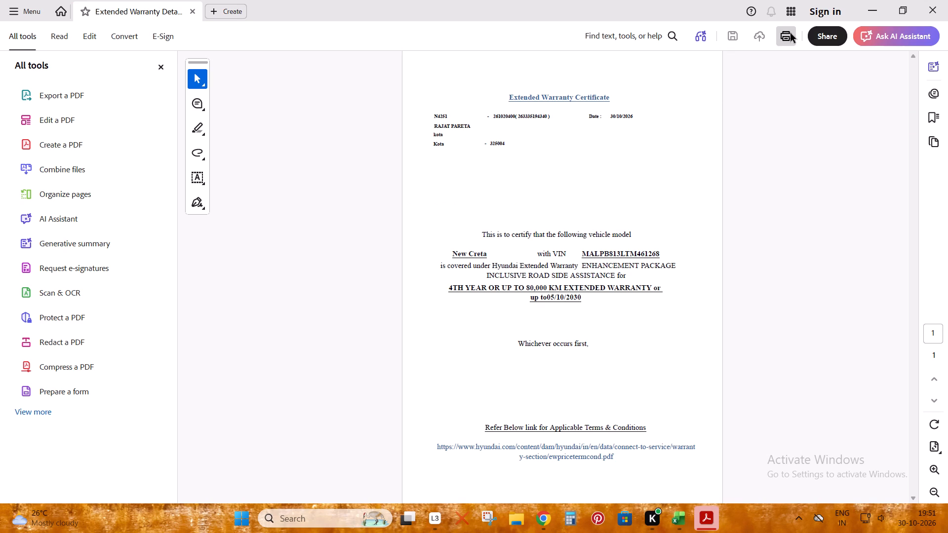
{"action": "left_click", "coordinate": [391, 116]}
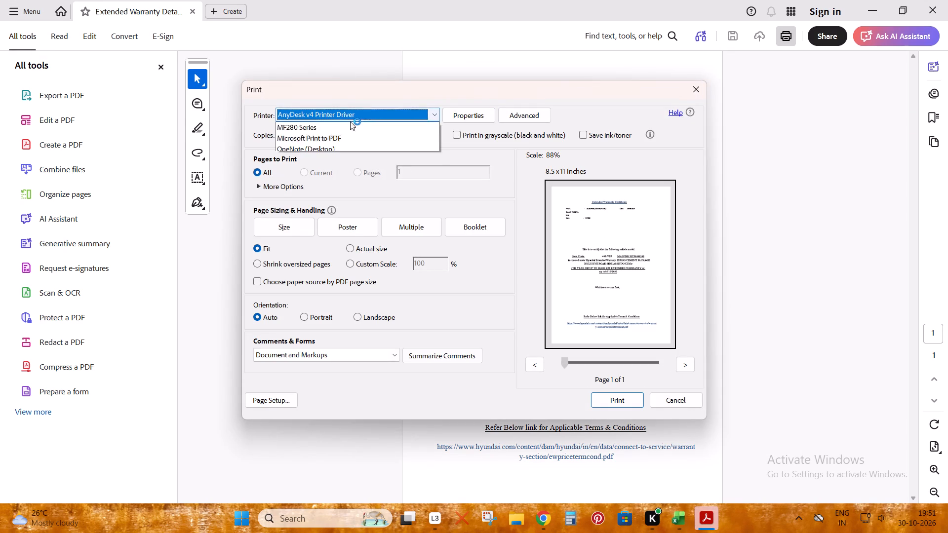
{"action": "left_click", "coordinate": [337, 142]}
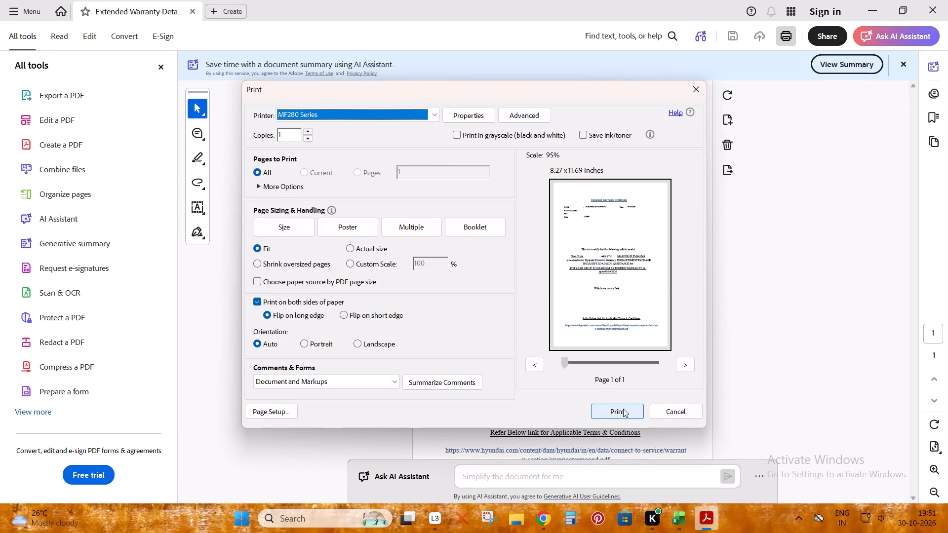
{"action": "left_click", "coordinate": [623, 409]}
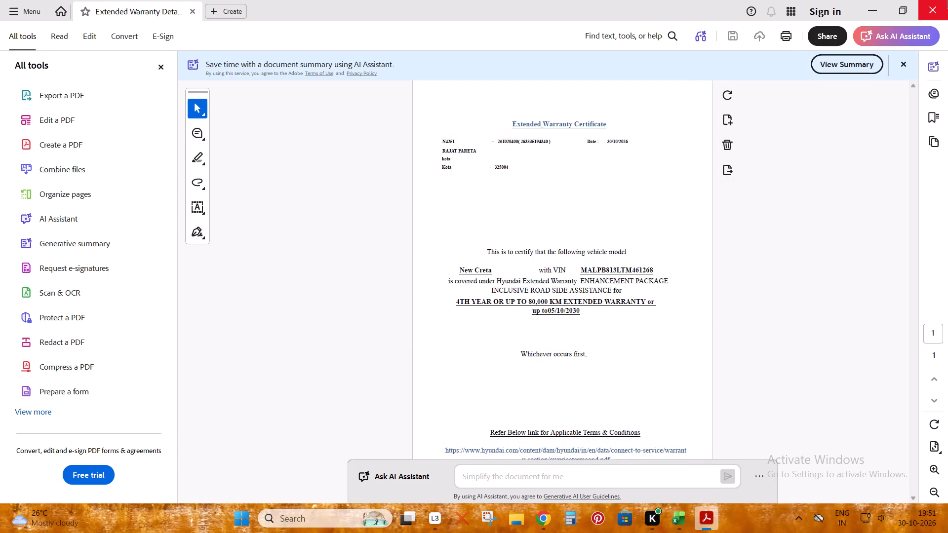
{"action": "left_click", "coordinate": [947, 0]}
{"action": "left_click", "coordinate": [936, 106]}
Look up the i20 Sportz(O) VIN from the OCT. 26 sheet in the Extended Warranty List and open its certificate record.
{"action": "key", "text": "alt+Tab"}
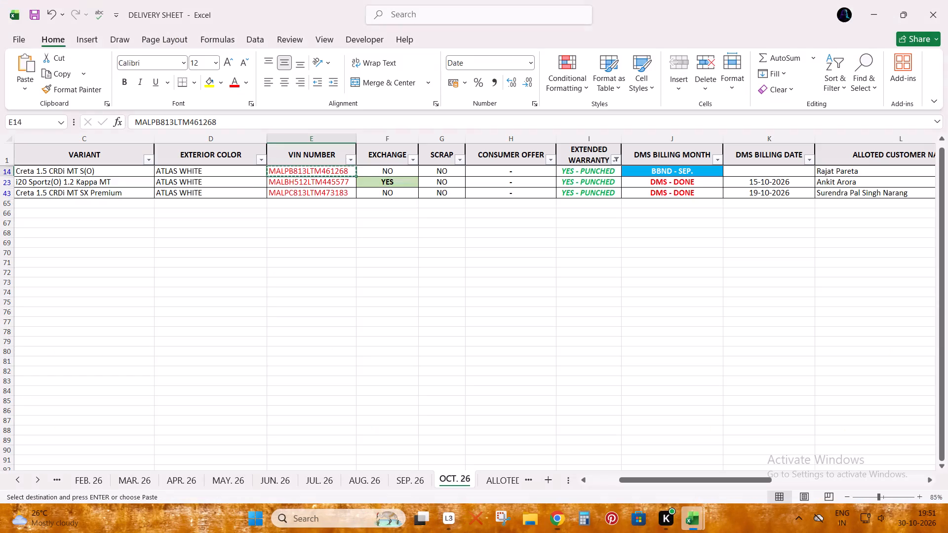
{"action": "left_click", "coordinate": [290, 182]}
{"action": "key", "text": "ctrl+c"}
{"action": "key", "text": "alt+Tab"}
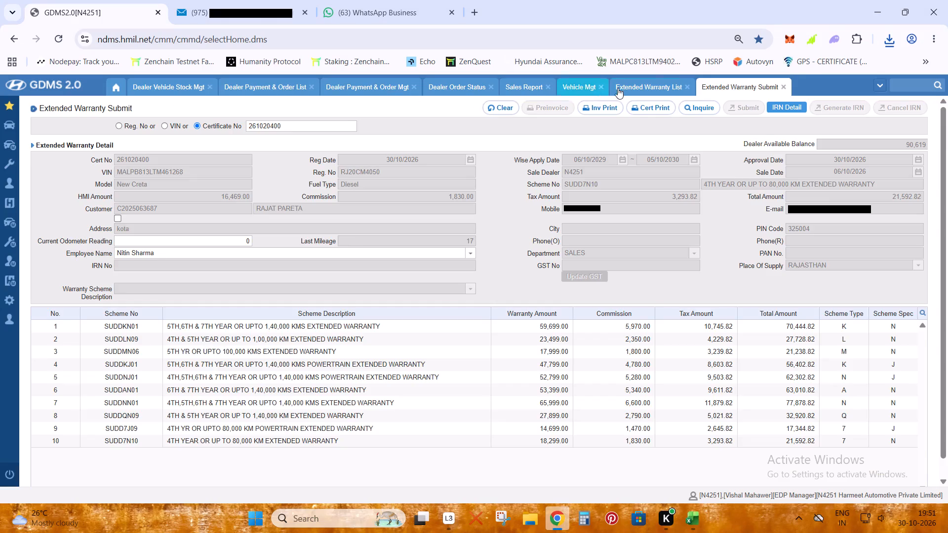
{"action": "left_click", "coordinate": [634, 87]}
{"action": "left_click", "coordinate": [386, 126]}
{"action": "key", "text": "ctrl+v"}
{"action": "key", "text": "Return"}
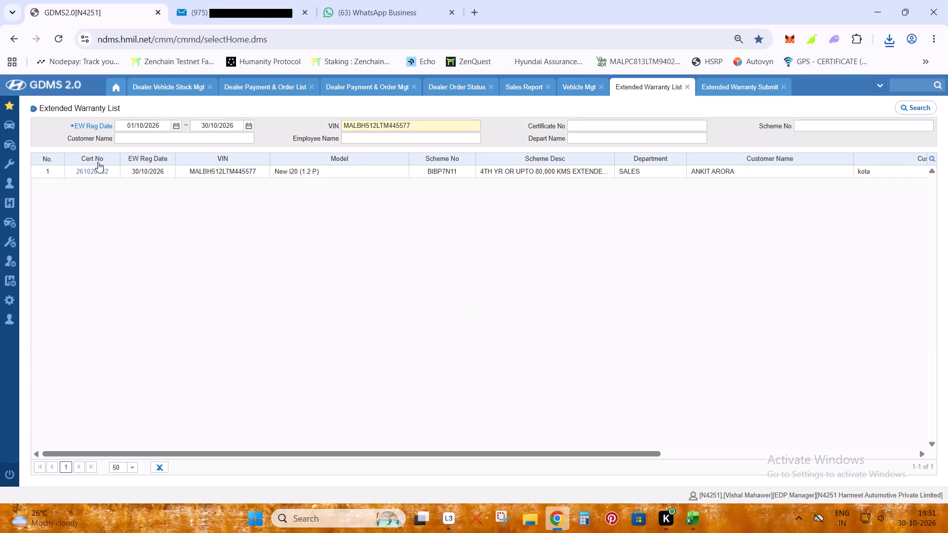
{"action": "left_click", "coordinate": [103, 170]}
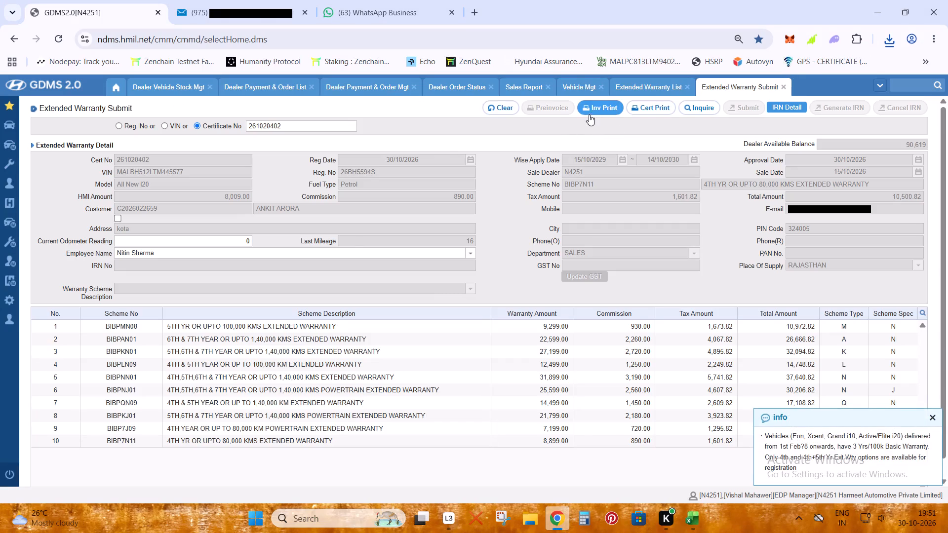
Generate the i20 Sportz(O) warranty tax invoice, save it as a PDF, and print it from Acrobat on the MF280 Series printer.
{"action": "left_click", "coordinate": [591, 111]}
{"action": "left_click", "coordinate": [30, 126]}
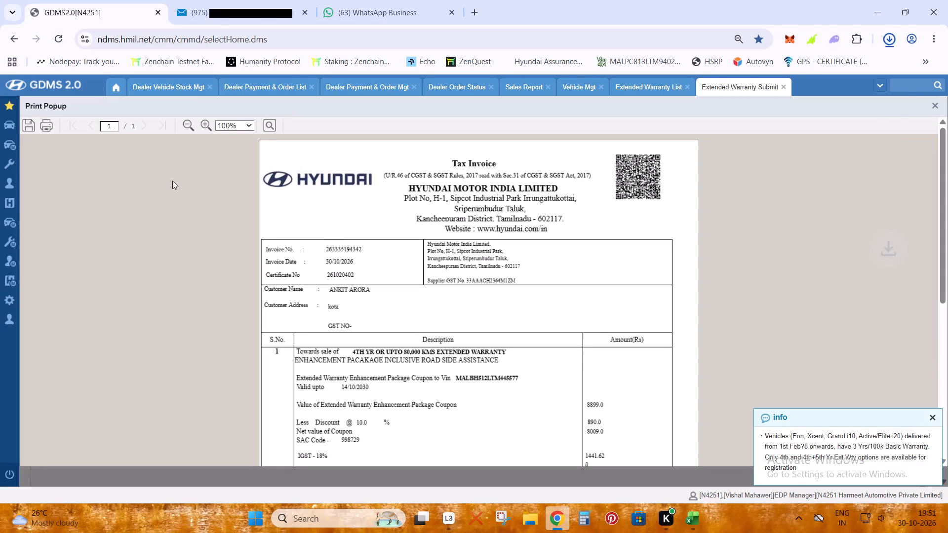
{"action": "left_click", "coordinate": [788, 38]}
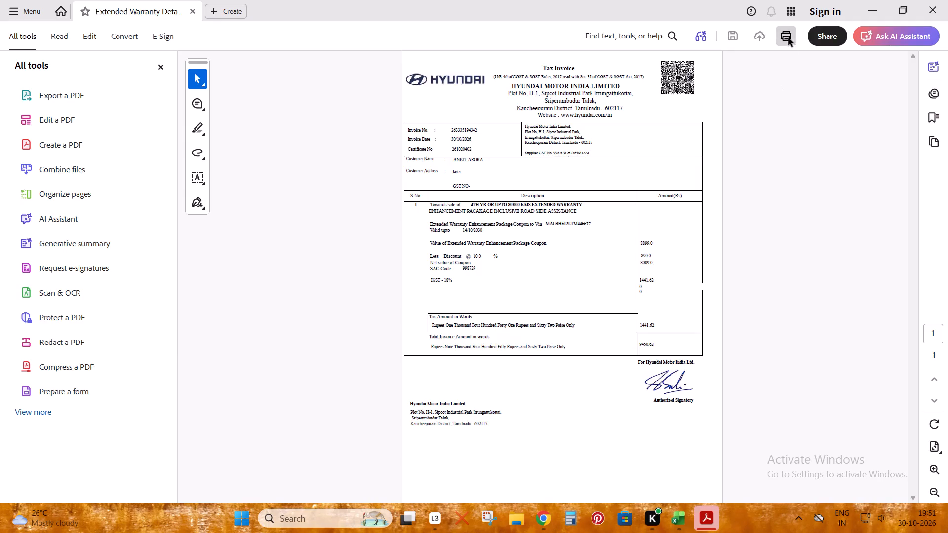
{"action": "left_click", "coordinate": [374, 110]}
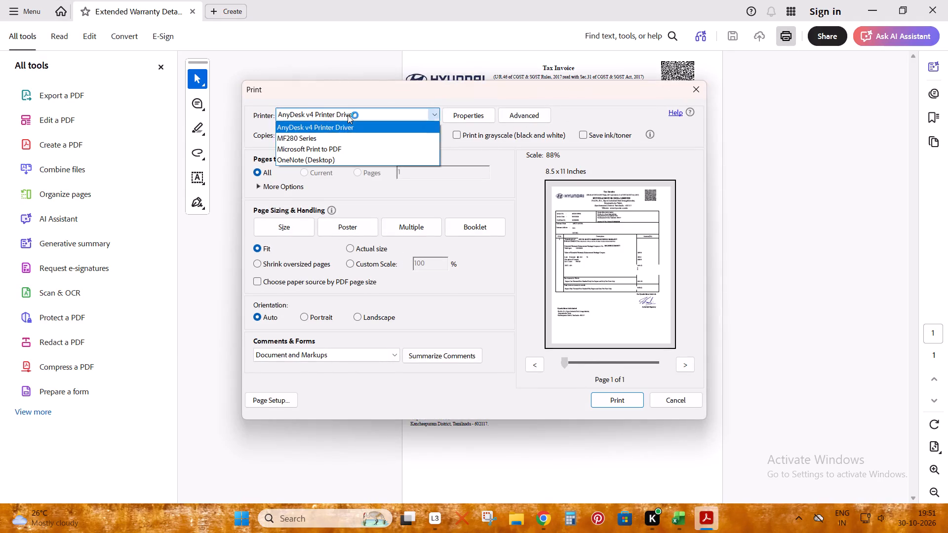
{"action": "left_click", "coordinate": [319, 135]}
{"action": "left_click", "coordinate": [602, 411]}
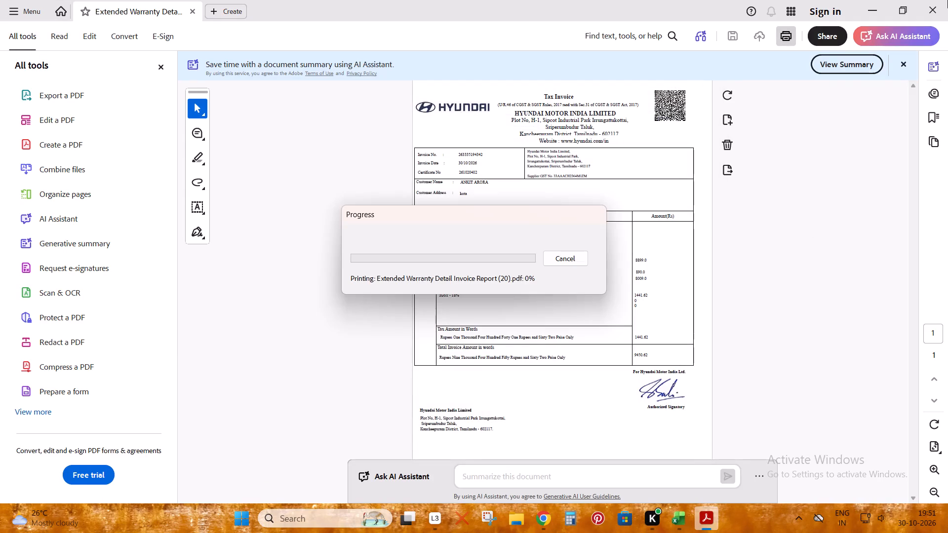
{"action": "left_click", "coordinate": [937, 0]}
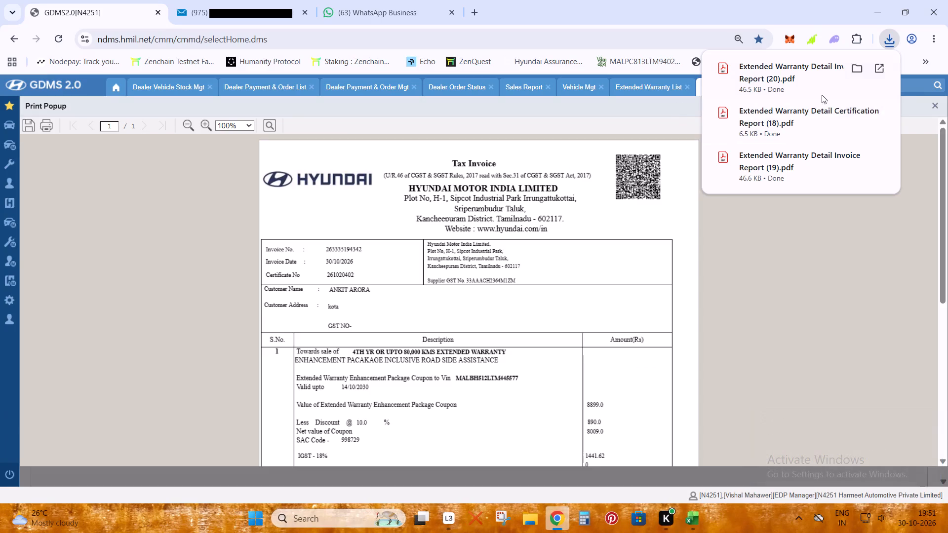
{"action": "left_click", "coordinate": [933, 106]}
Generate the i20 Sportz(O) extended warranty certificate, save it as a PDF, and print it from Acrobat on the MF280 Series printer.
{"action": "left_click", "coordinate": [635, 111]}
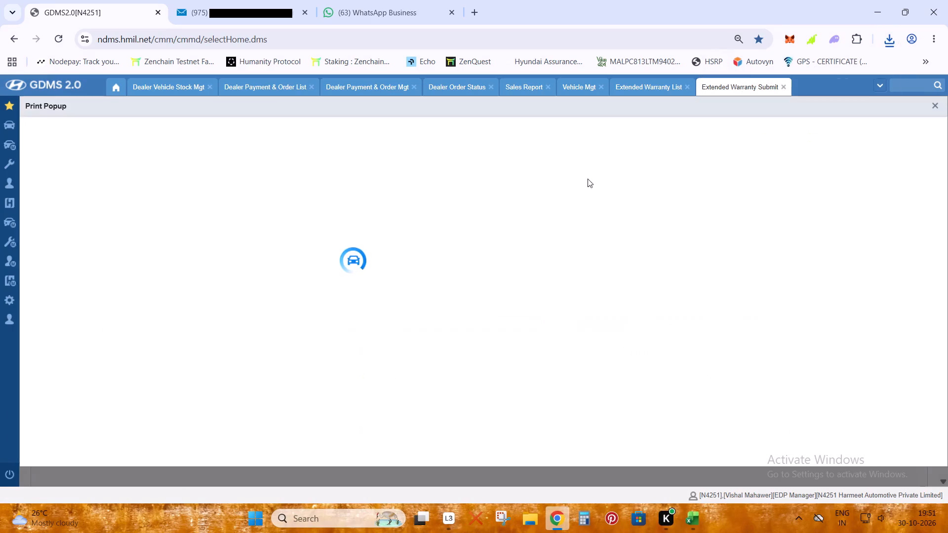
{"action": "left_click", "coordinate": [35, 132]}
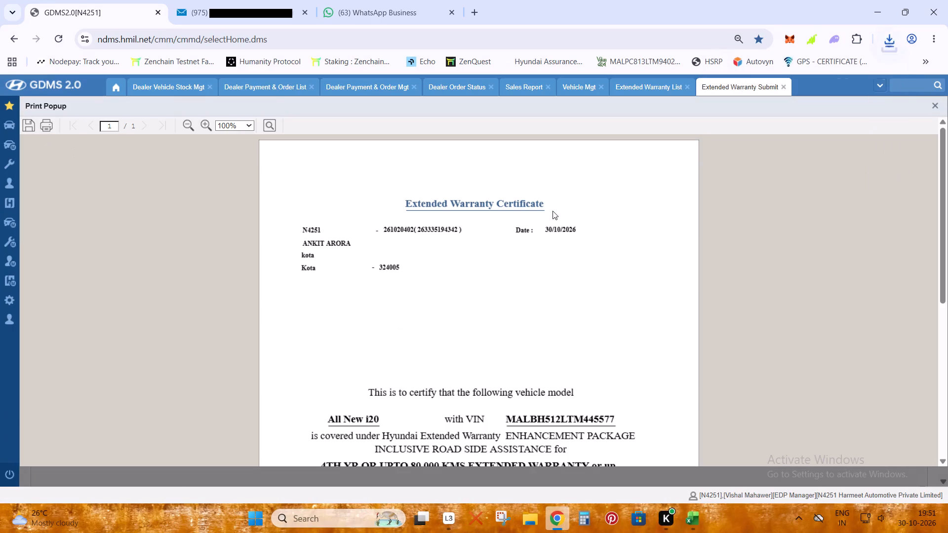
{"action": "left_click", "coordinate": [790, 34]}
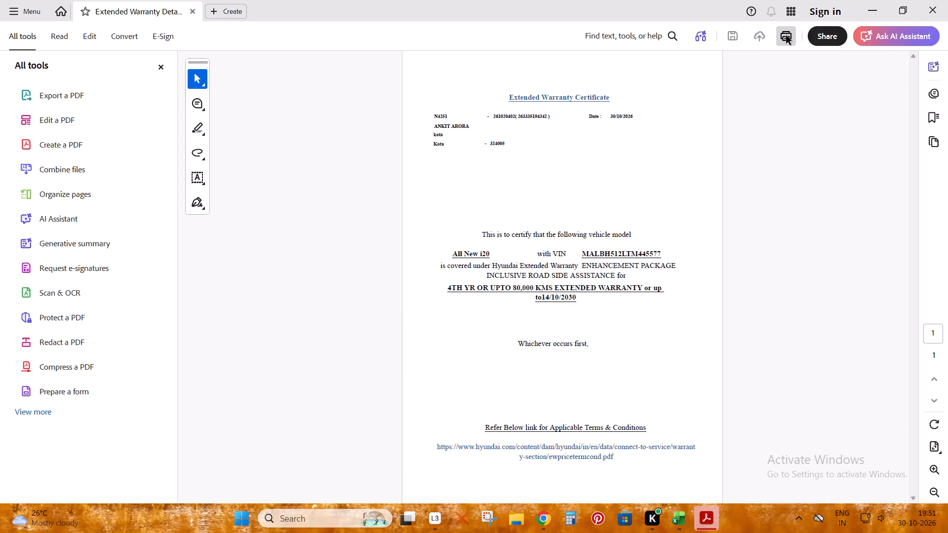
{"action": "left_click", "coordinate": [402, 118]}
{"action": "left_click", "coordinate": [302, 135]}
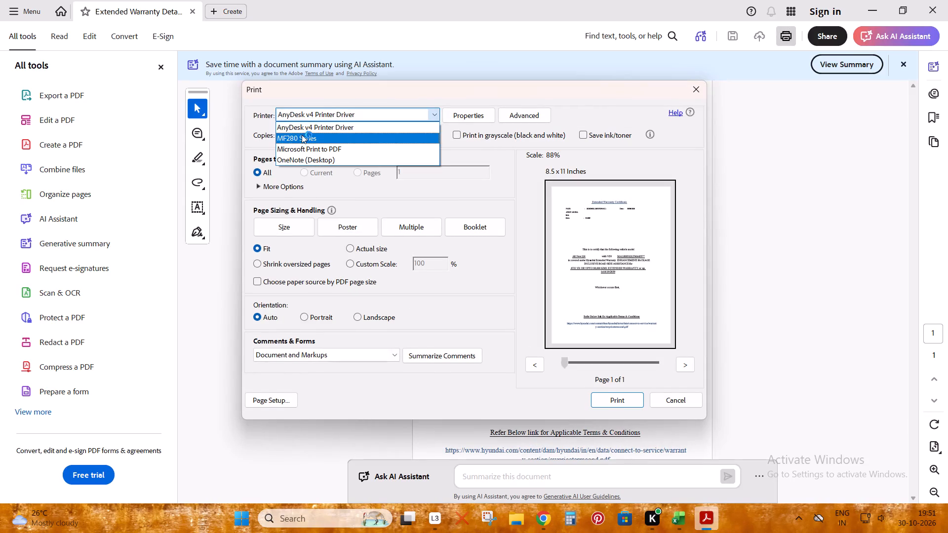
{"action": "left_click", "coordinate": [616, 407]}
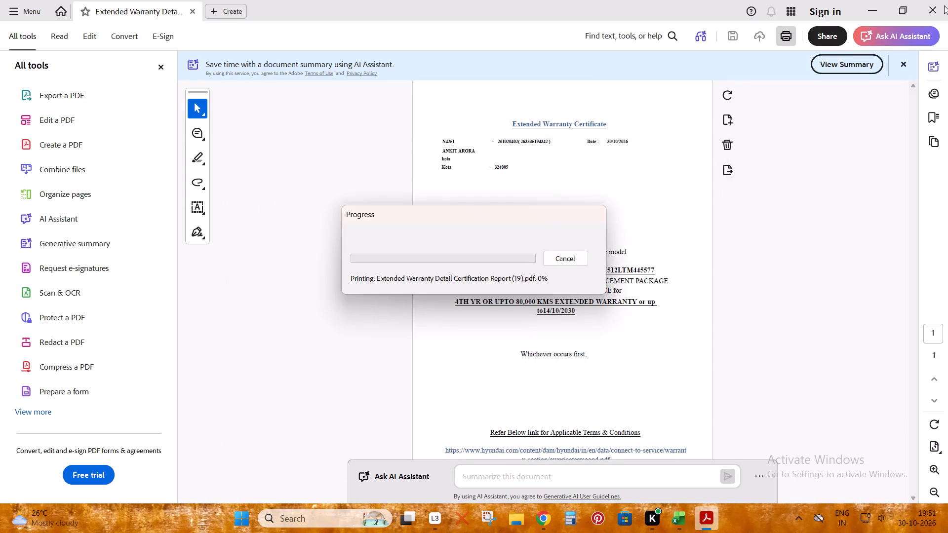
{"action": "left_click", "coordinate": [943, 4]}
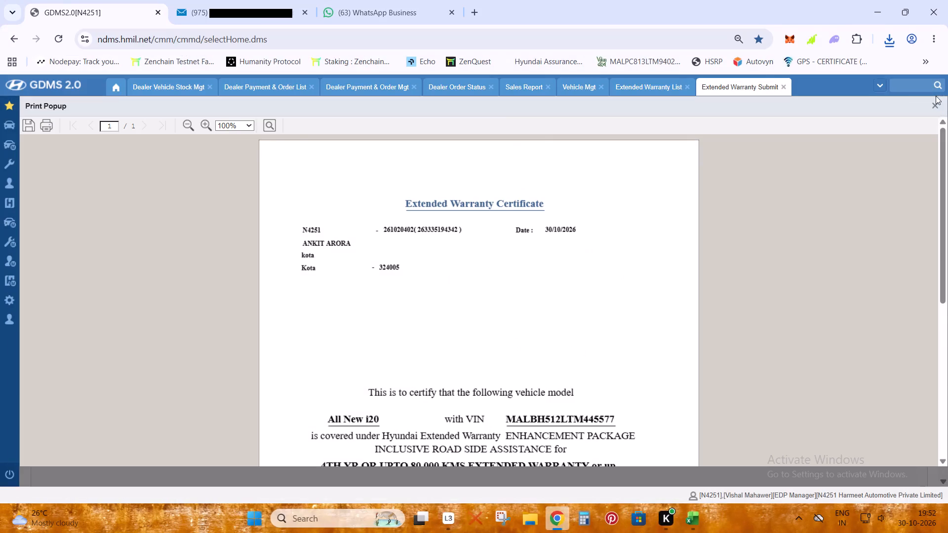
{"action": "left_click", "coordinate": [935, 106]}
Look up the Creta SX Premium VIN from the OCT. 26 sheet in the Extended Warranty List and open its certificate record.
{"action": "key", "text": "alt+Tab"}
{"action": "left_click", "coordinate": [323, 195]}
{"action": "key", "text": "ctrl+c"}
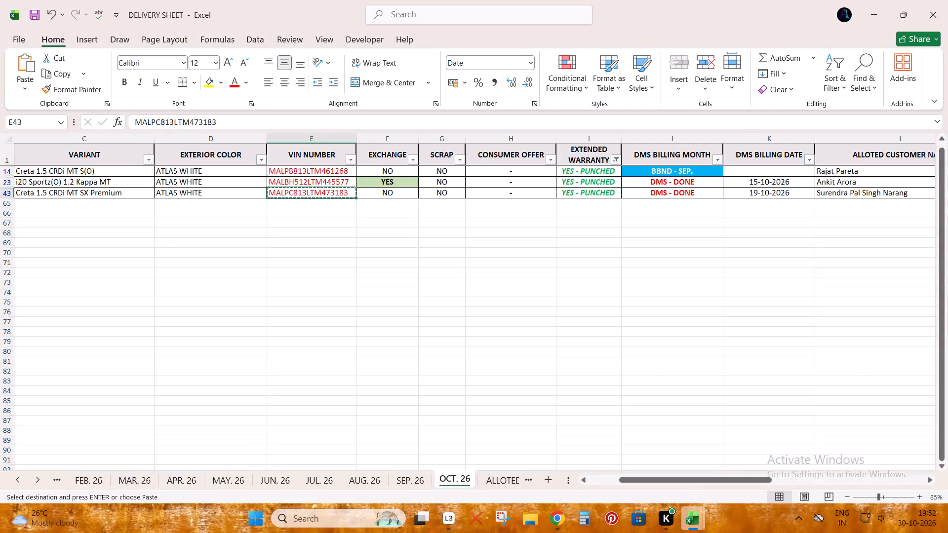
{"action": "key", "text": "alt+Tab"}
{"action": "left_click", "coordinate": [634, 89]}
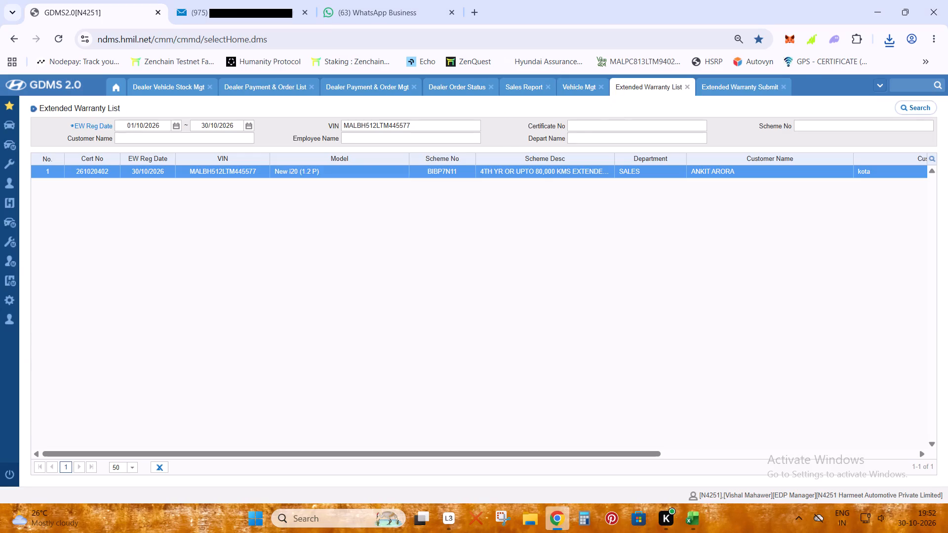
{"action": "left_click", "coordinate": [424, 127]}
{"action": "key", "text": "ctrl+v"}
{"action": "key", "text": "Return"}
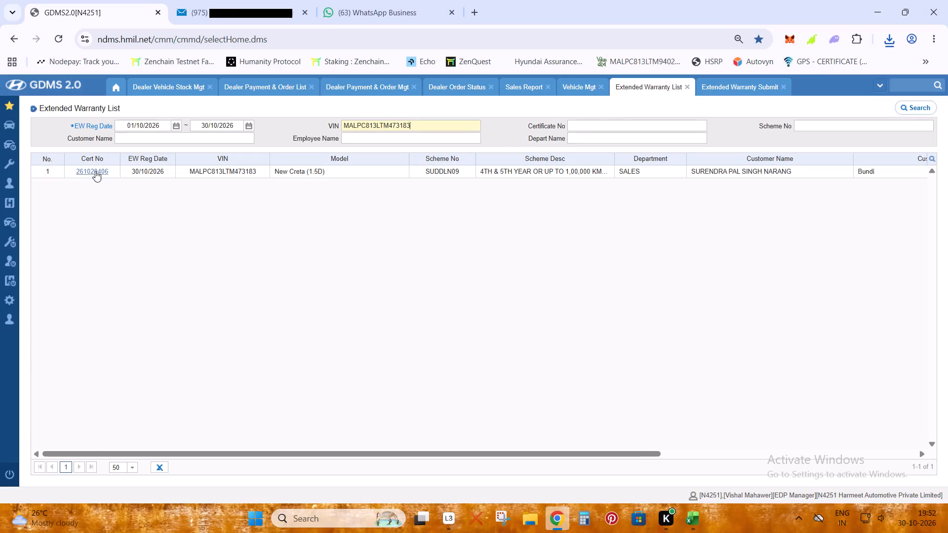
{"action": "left_click", "coordinate": [95, 171]}
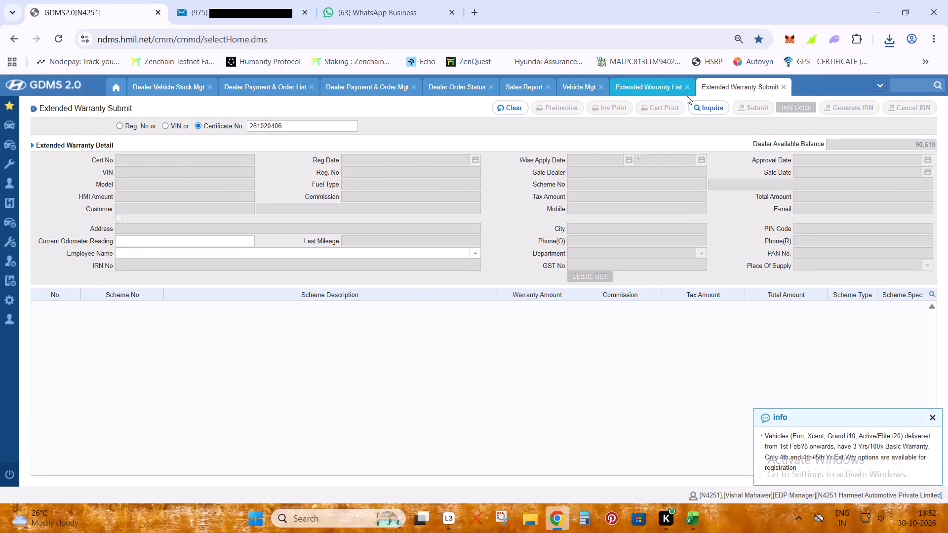
Generate the Creta SX Premium warranty tax invoice and save it as a PDF.
{"action": "left_click", "coordinate": [598, 109]}
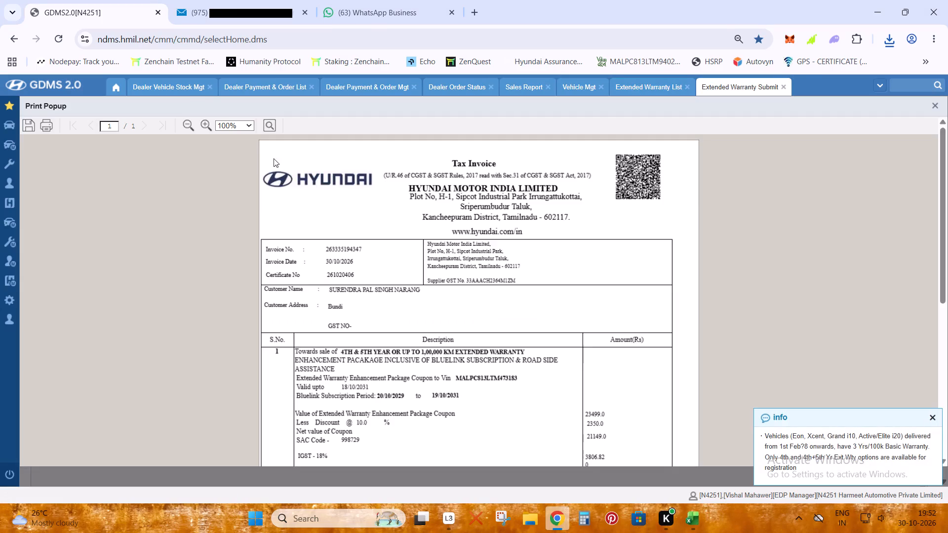
{"action": "left_click", "coordinate": [27, 127]}
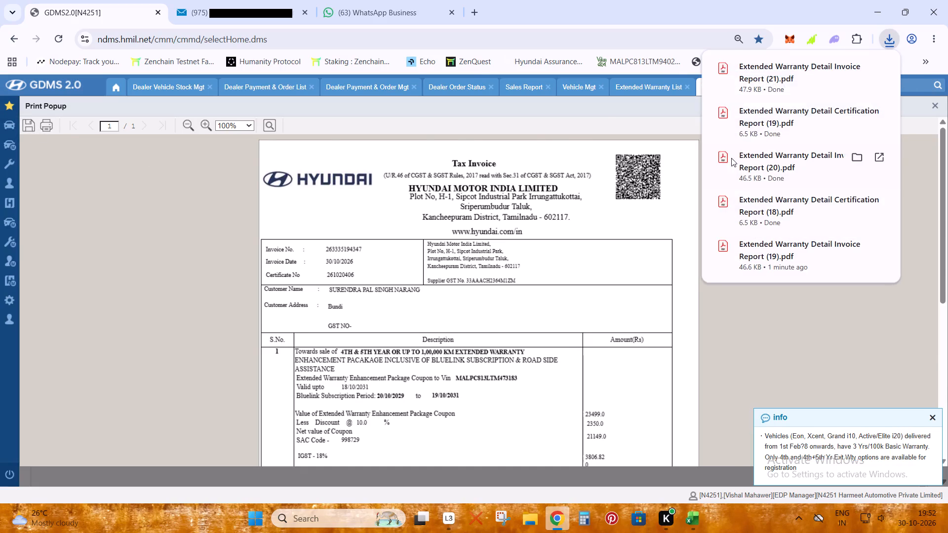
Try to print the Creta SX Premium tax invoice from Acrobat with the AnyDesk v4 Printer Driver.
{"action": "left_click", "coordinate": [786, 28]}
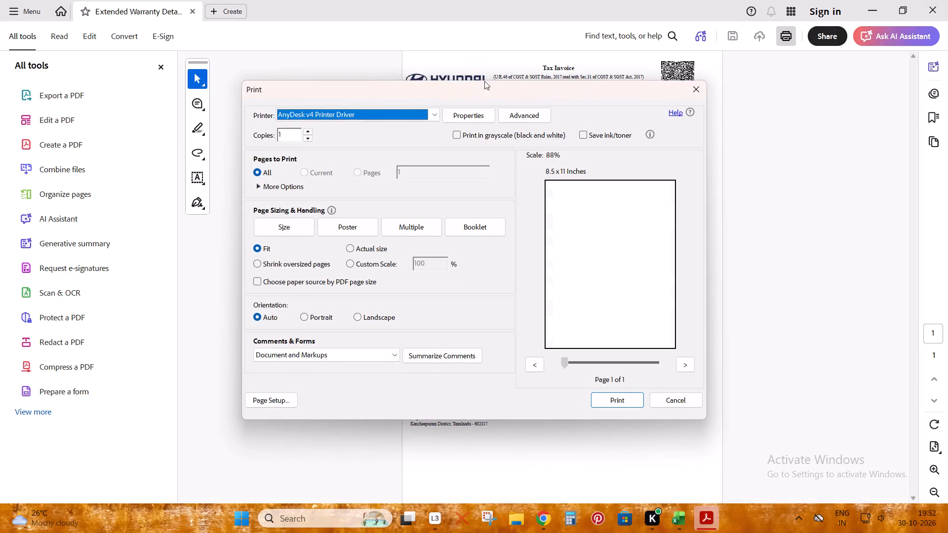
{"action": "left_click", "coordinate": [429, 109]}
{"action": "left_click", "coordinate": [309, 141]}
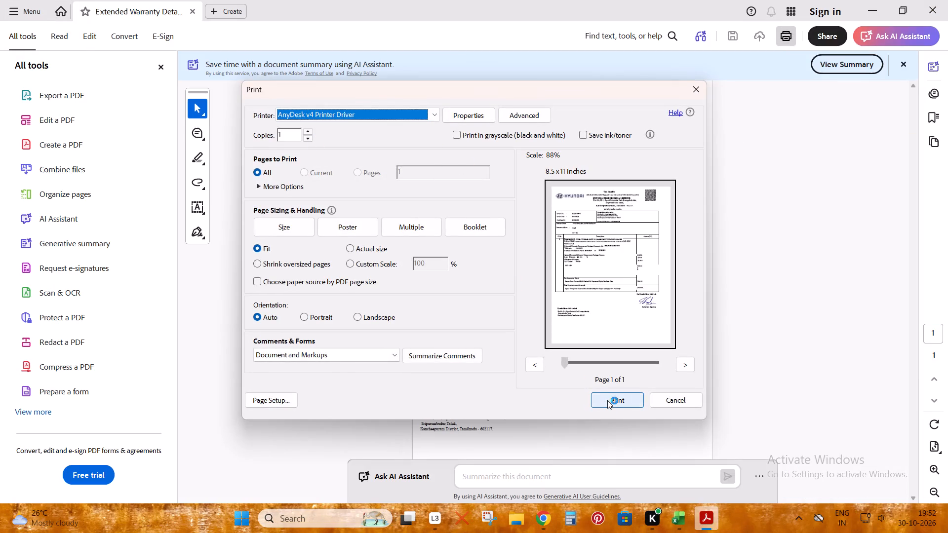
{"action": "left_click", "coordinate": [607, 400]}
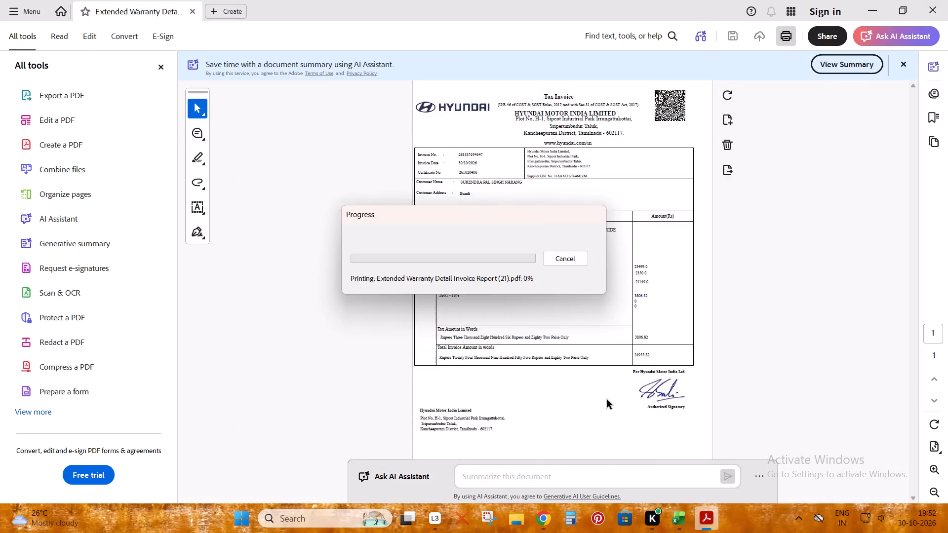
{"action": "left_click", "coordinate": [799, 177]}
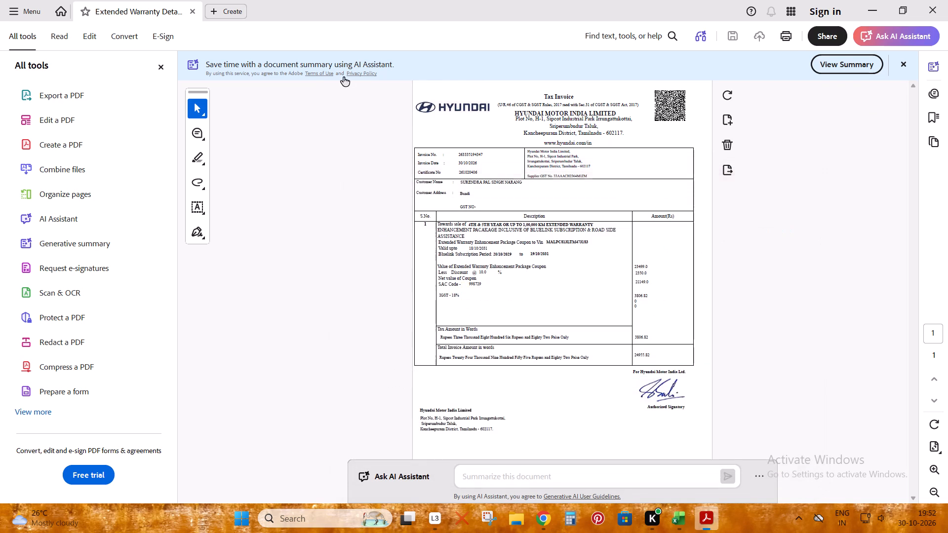
Print the Creta SX Premium tax invoice from Acrobat on the MF280 Series printer and close the invoice previews.
{"action": "left_click", "coordinate": [788, 34]}
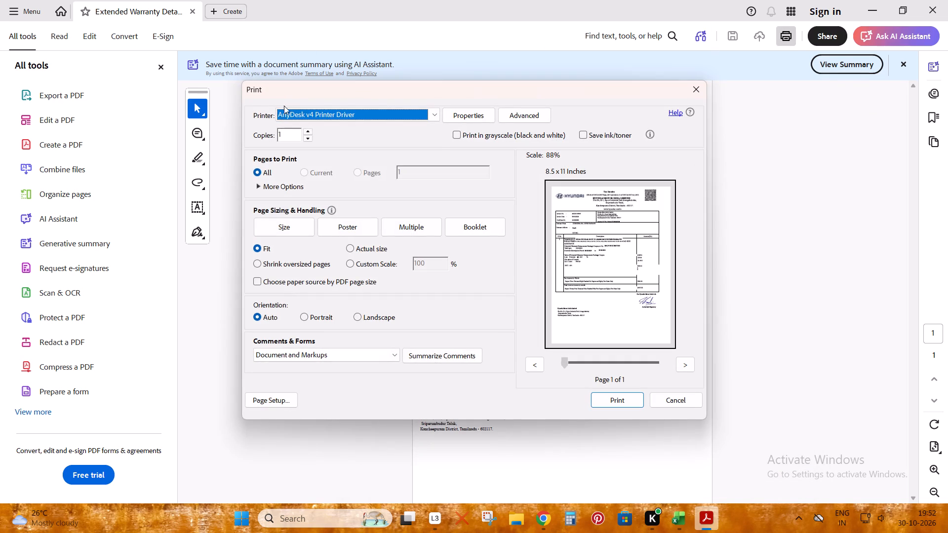
{"action": "left_click", "coordinate": [300, 113]}
{"action": "left_click", "coordinate": [304, 138]}
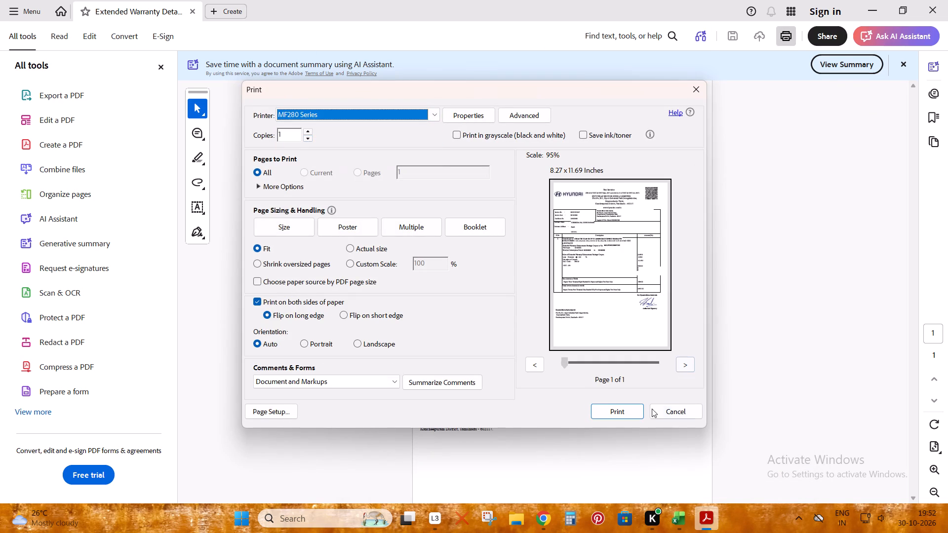
{"action": "left_click", "coordinate": [637, 414]}
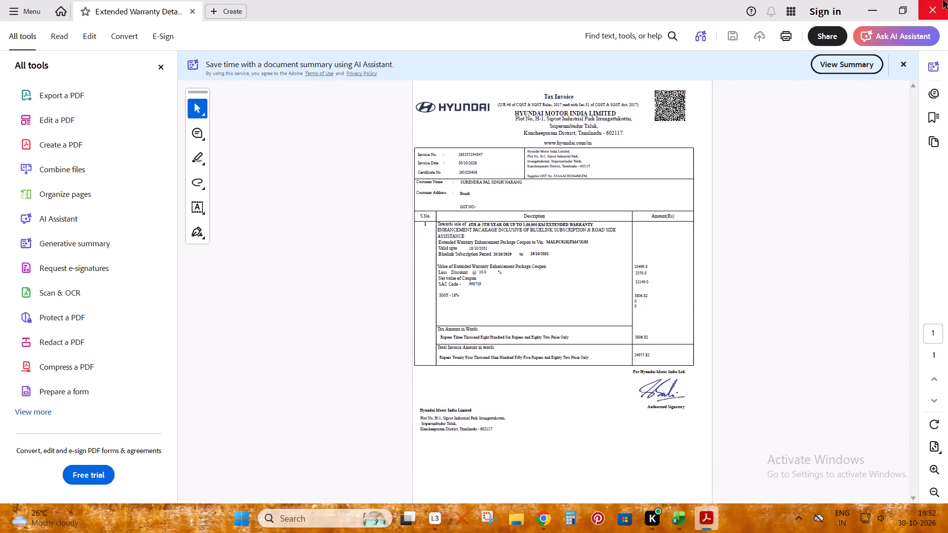
{"action": "left_click", "coordinate": [943, 0]}
{"action": "left_click", "coordinate": [931, 109]}
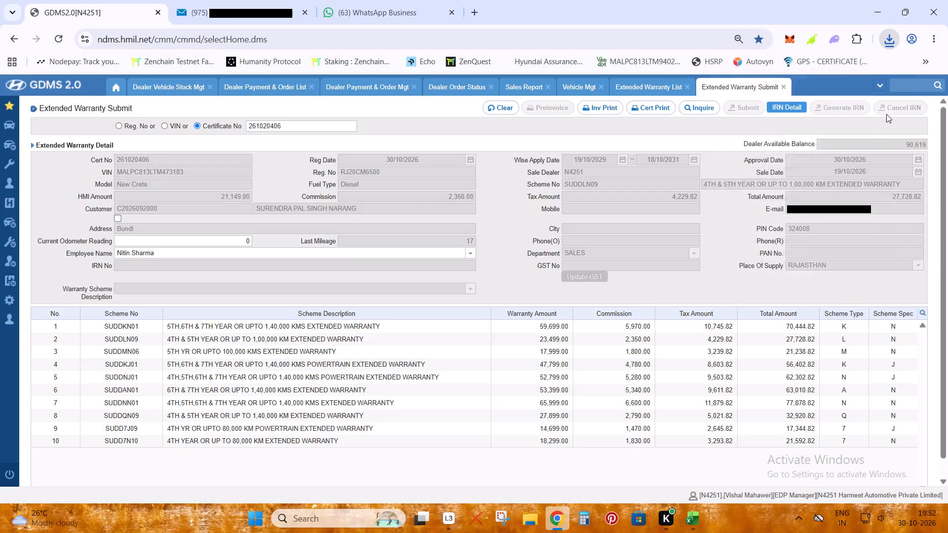
Generate the Creta SX Premium extended warranty certificate, save it as a PDF, and print it from Acrobat on the MF280 Series printer.
{"action": "left_click", "coordinate": [637, 112]}
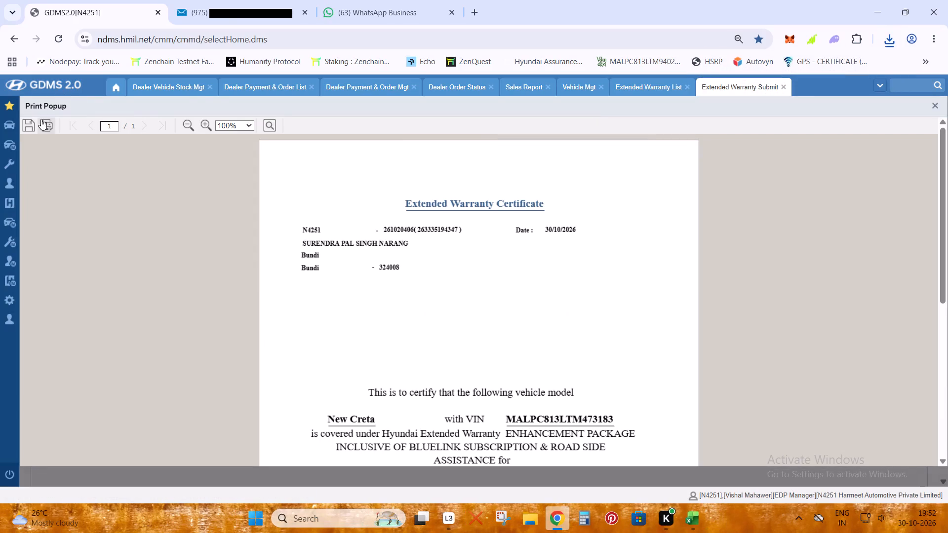
{"action": "left_click", "coordinate": [29, 130]}
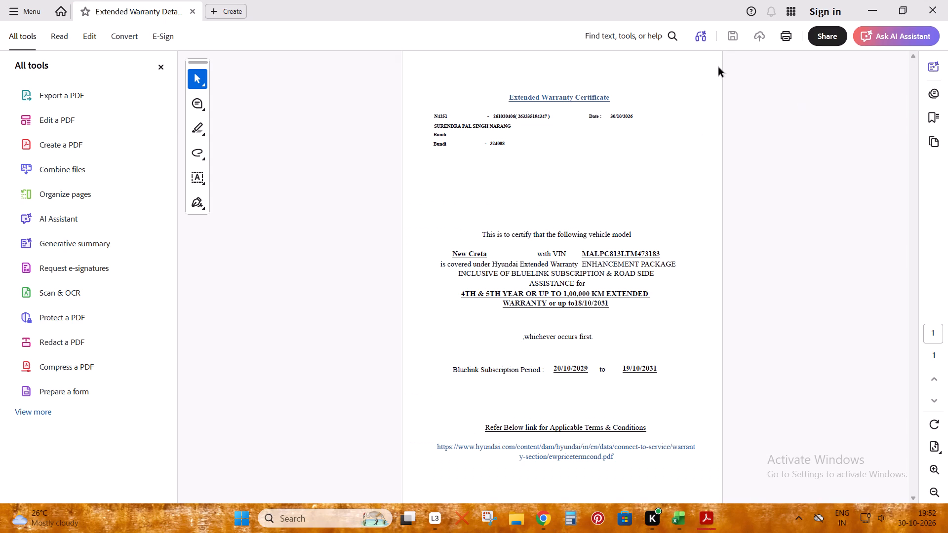
{"action": "left_click", "coordinate": [787, 35]}
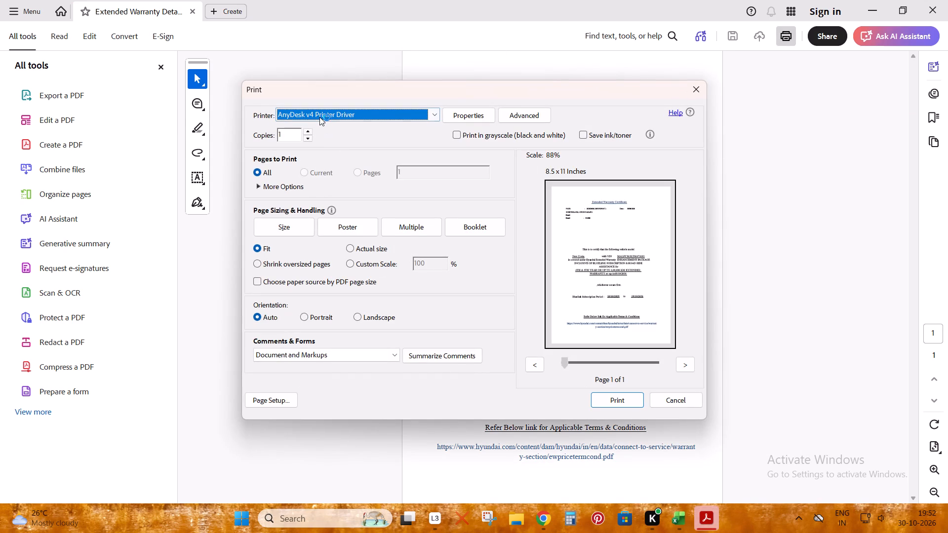
{"action": "left_click", "coordinate": [319, 117]}
{"action": "left_click", "coordinate": [311, 116]}
{"action": "left_click", "coordinate": [308, 138]}
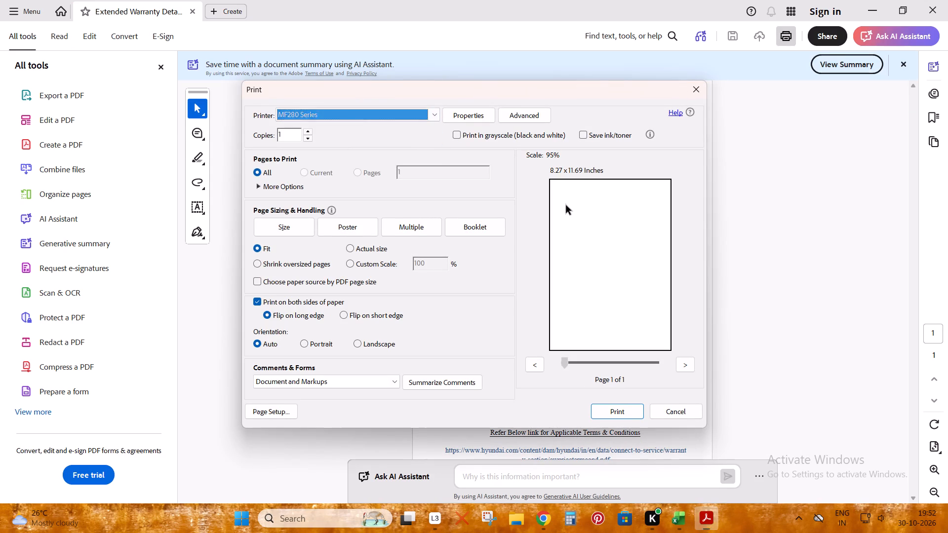
{"action": "left_click", "coordinate": [627, 411]}
{"action": "left_click", "coordinate": [940, 0]}
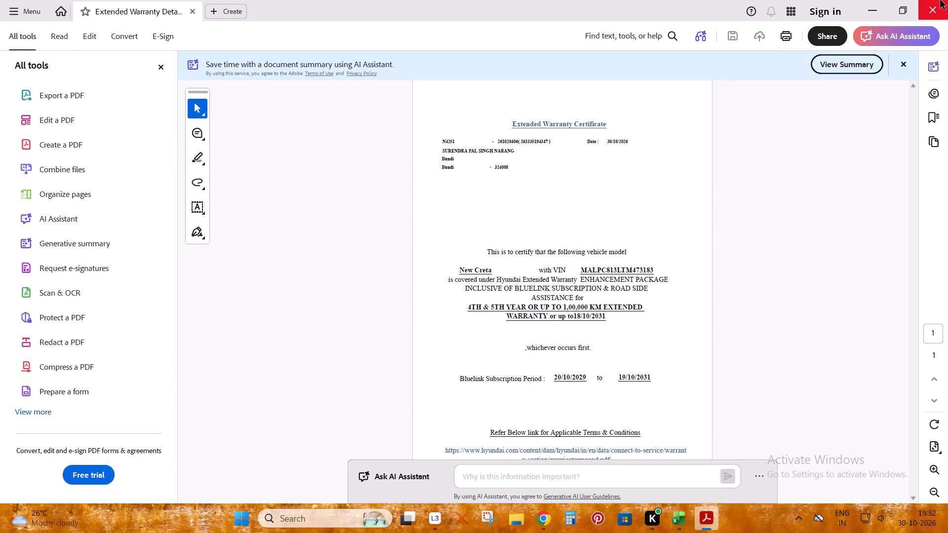
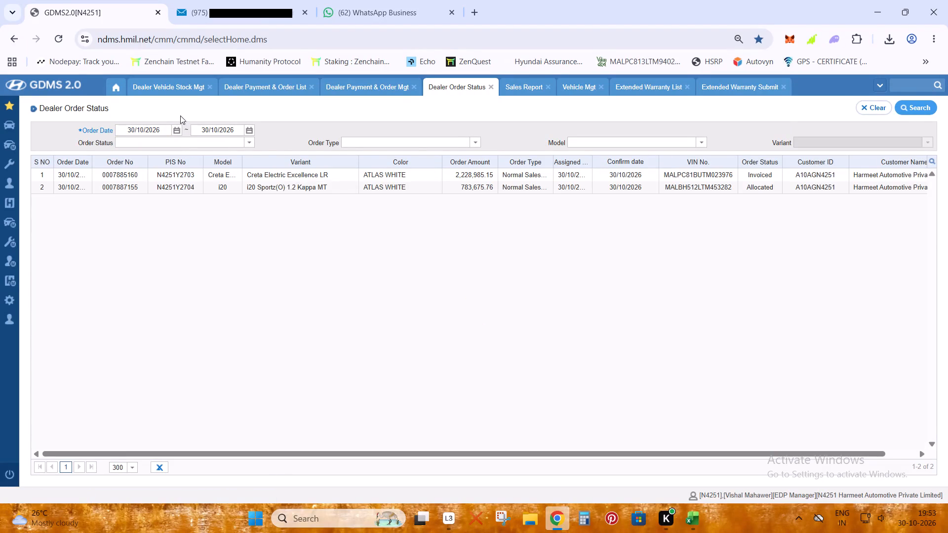
Open the calendar for the start of the Order Date range in Dealer Order Status.
{"action": "left_click", "coordinate": [176, 132]}
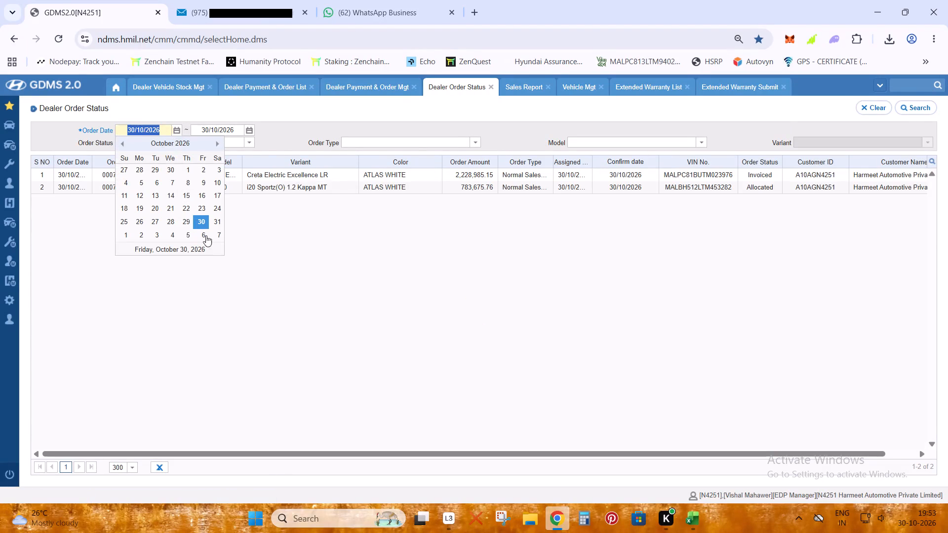
Set the start of the Order Date range to 29/10/2026 and search the dealer orders.
{"action": "left_click", "coordinate": [183, 224]}
{"action": "left_click", "coordinate": [911, 106]}
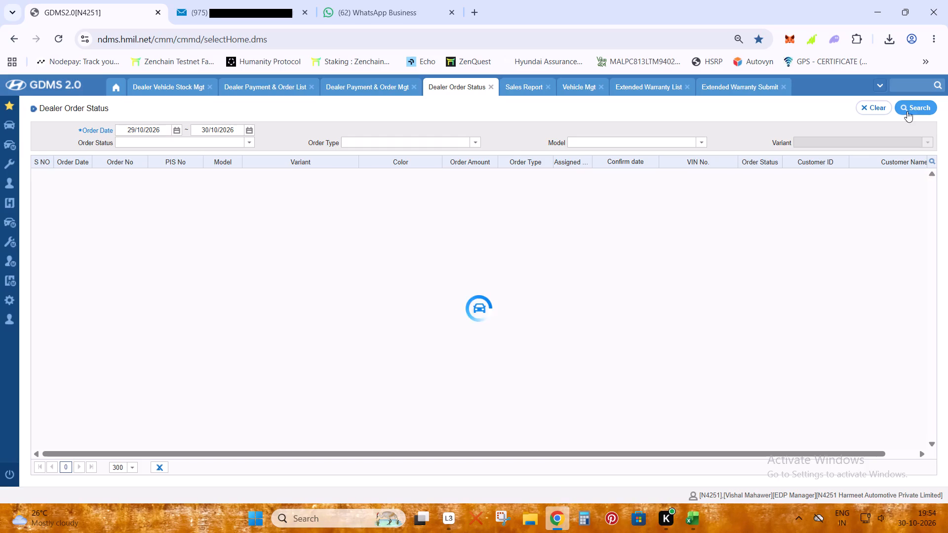
Narrow the dealer order search to the model New Venue(1Q) and select the allocated ATLAS WHITE order.
{"action": "left_click", "coordinate": [603, 144]}
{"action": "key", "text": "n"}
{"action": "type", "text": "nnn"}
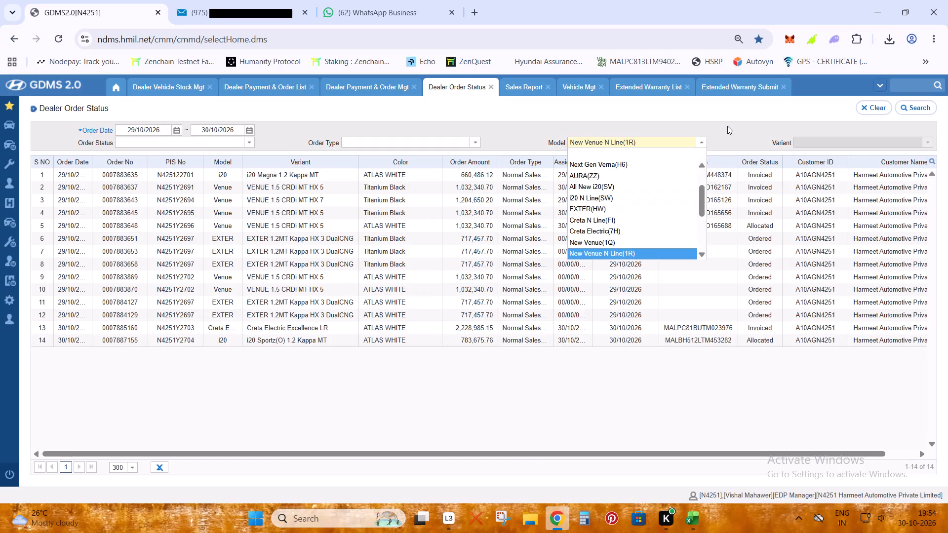
{"action": "left_click", "coordinate": [628, 247]}
{"action": "left_click", "coordinate": [921, 114]}
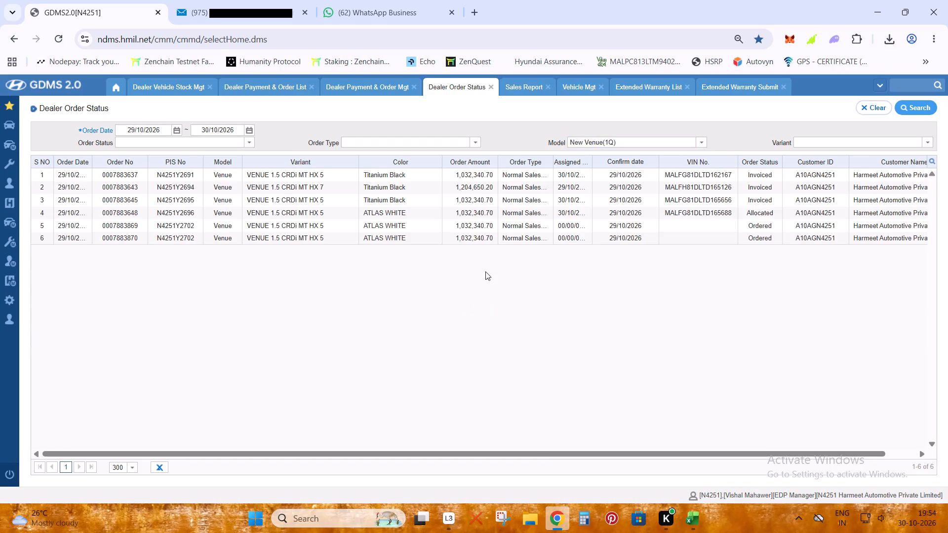
{"action": "left_click", "coordinate": [520, 213]}
{"action": "scroll", "coordinate": [308, 295], "scroll_direction": "up", "scroll_amount": 3}
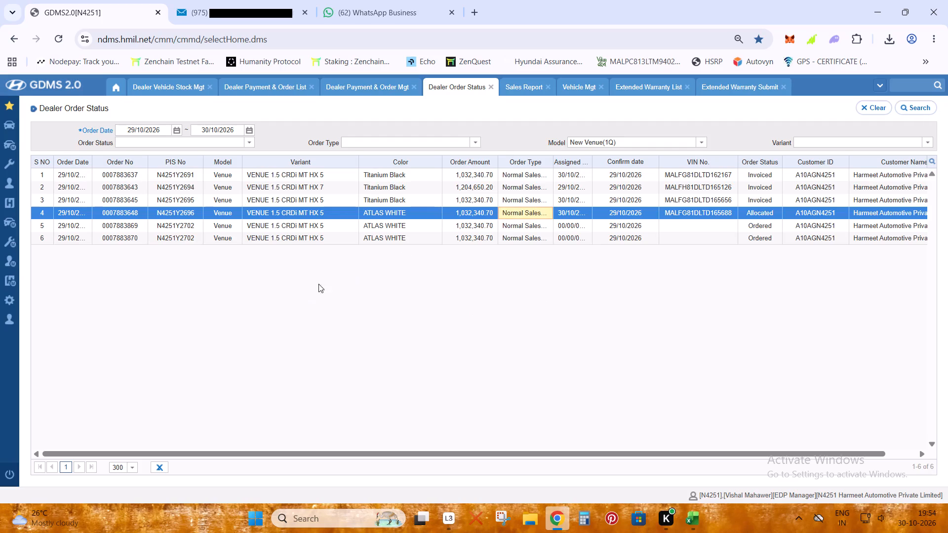
Export the New Venue order list to Excel, open the downloaded workbook to check it, close it and return to Chrome.
{"action": "left_click", "coordinate": [158, 471]}
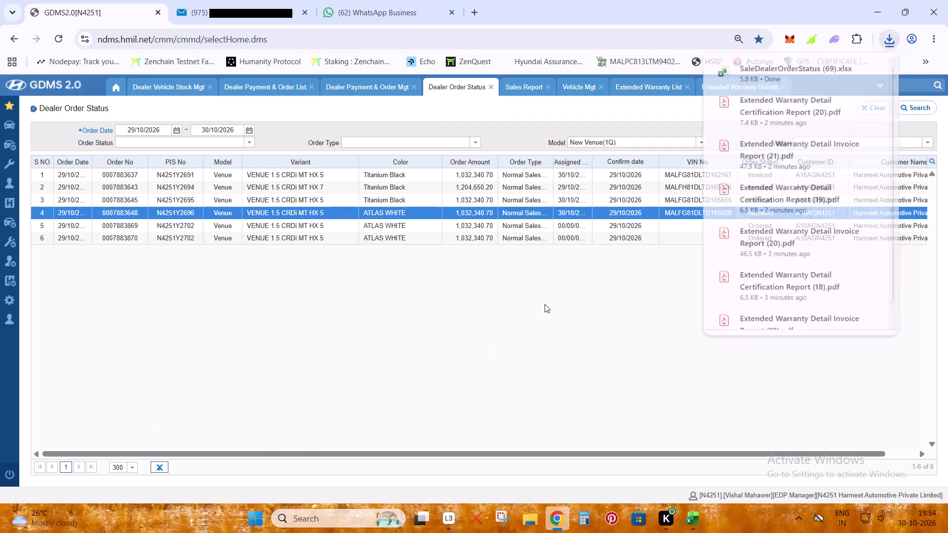
{"action": "left_click", "coordinate": [780, 86]}
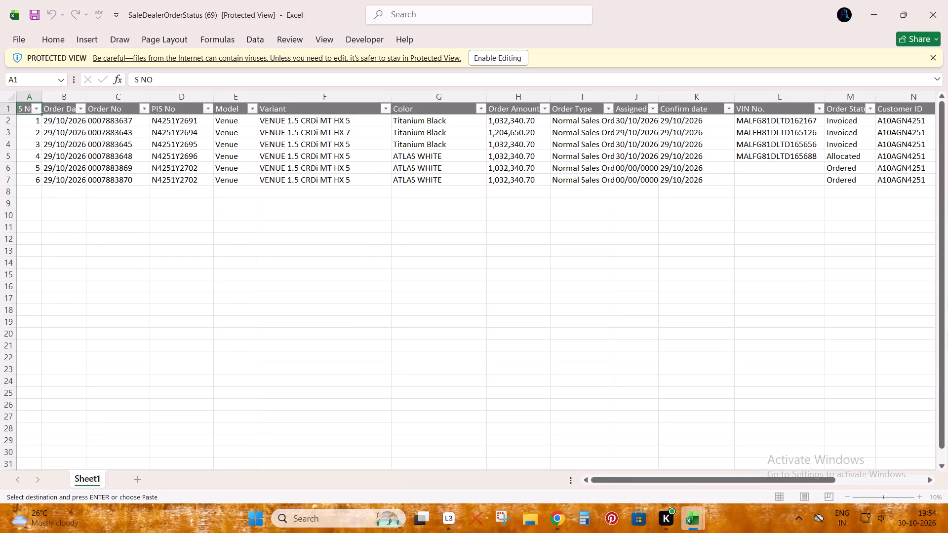
{"action": "left_click_drag", "start_coordinate": [692, 484], "coordinate": [603, 477]}
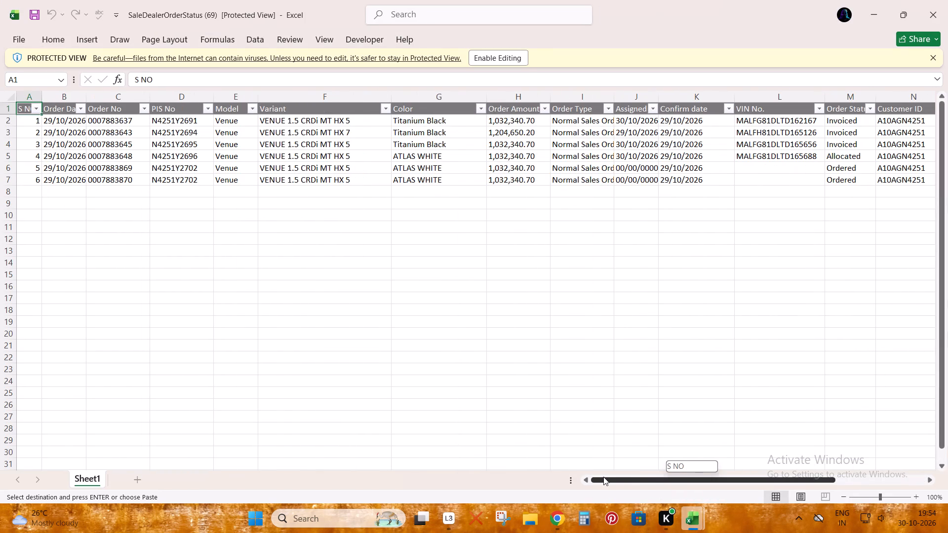
{"action": "left_click_drag", "start_coordinate": [603, 477], "coordinate": [601, 476]}
{"action": "left_click", "coordinate": [947, 0]}
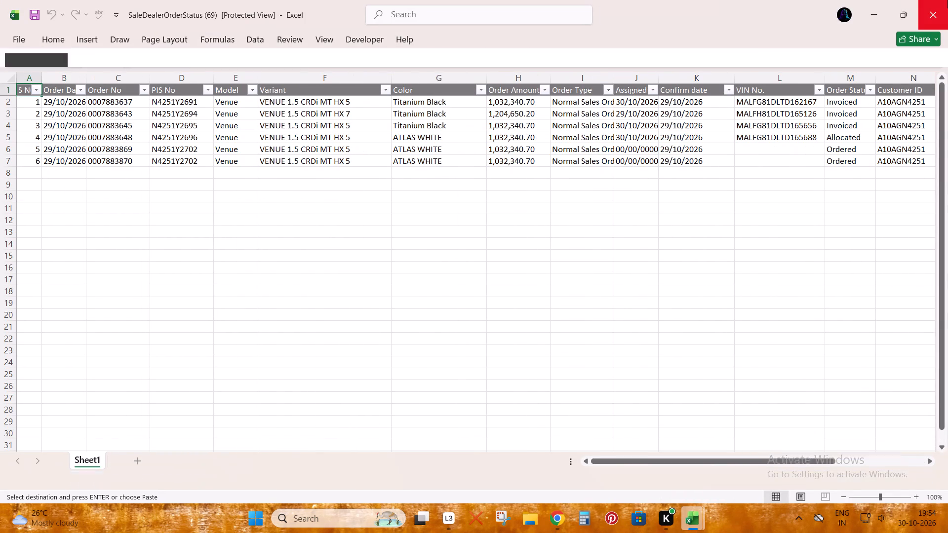
{"action": "left_click", "coordinate": [564, 526]}
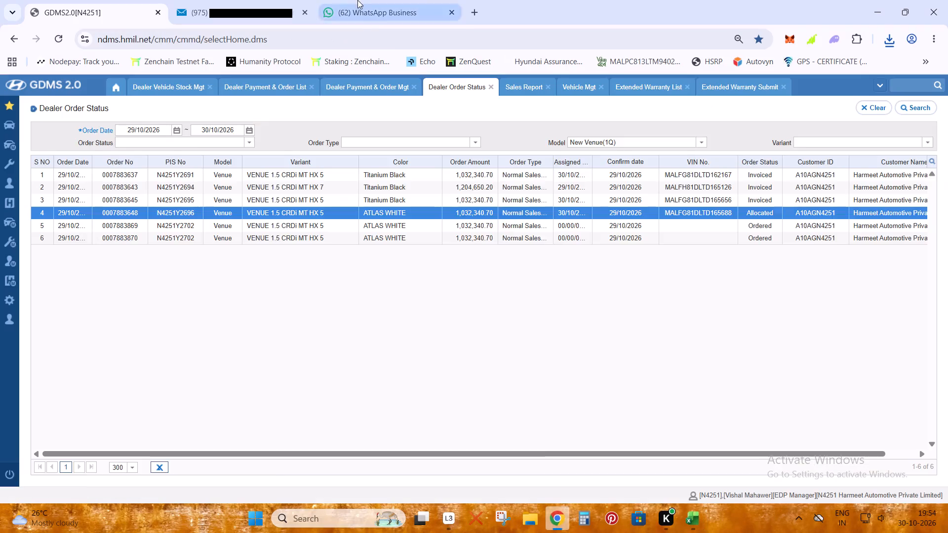